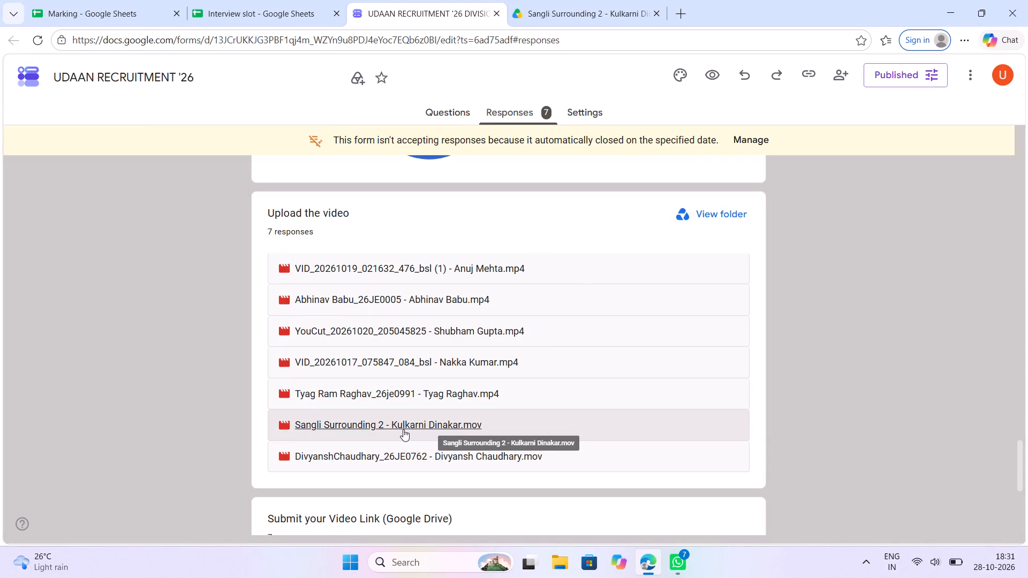
Bring up the Sangli Surrounding 2 video submission in Google Drive for viewing.
click(577, 1)
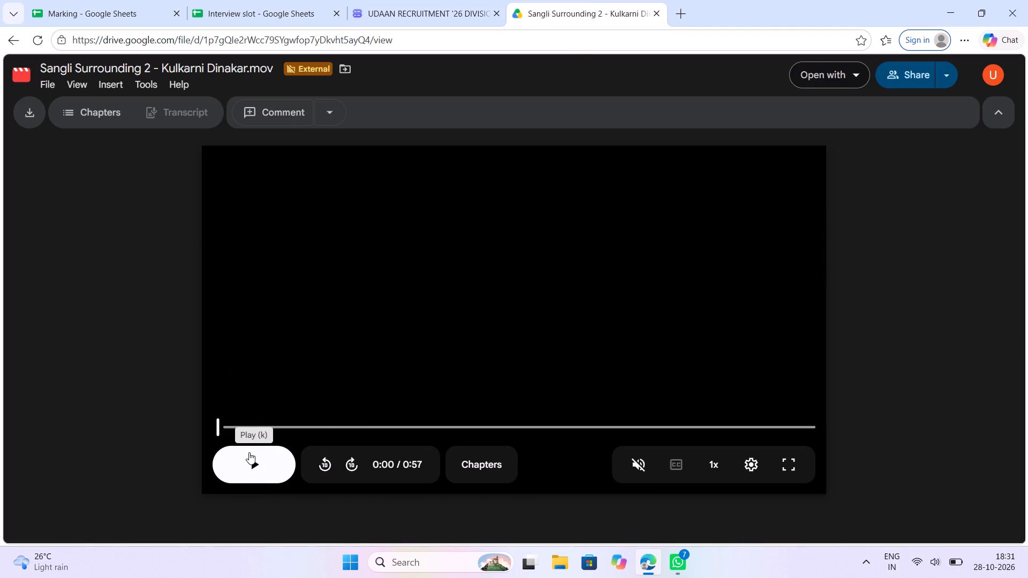
Play the Sangli Surrounding 2 video, pausing it shortly after the start and resuming playback to review it.
click(249, 455)
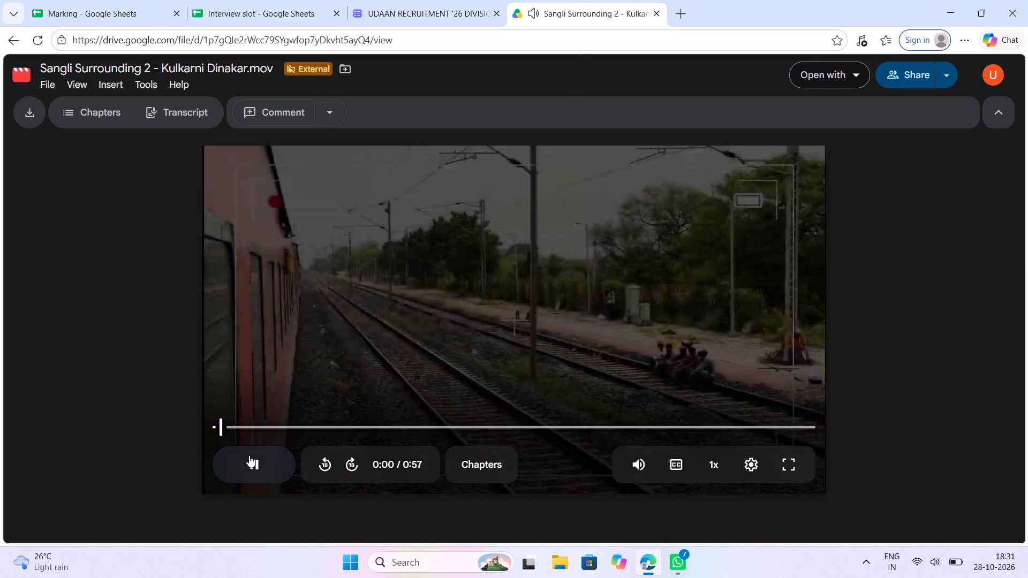
click(249, 455)
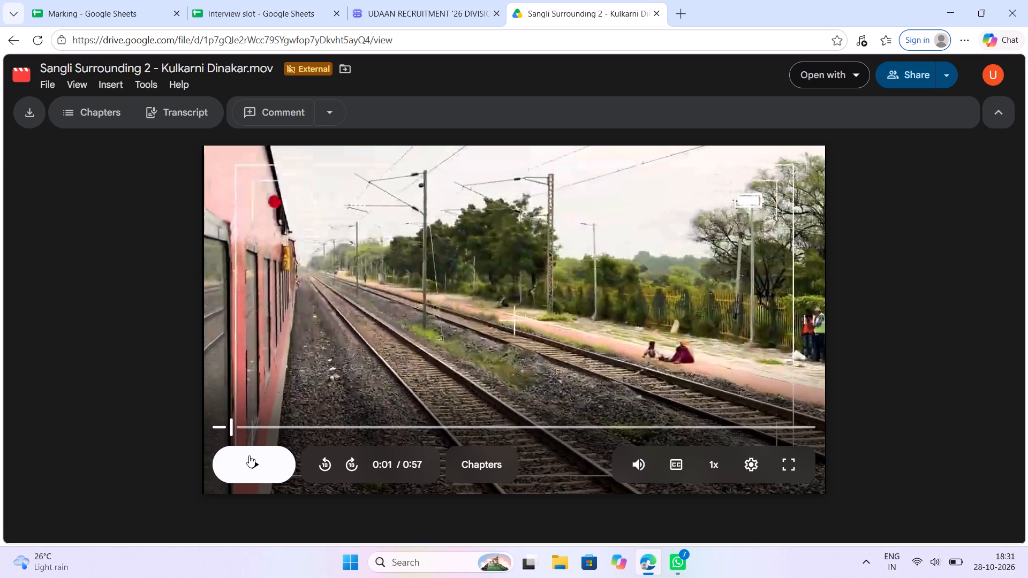
click(249, 455)
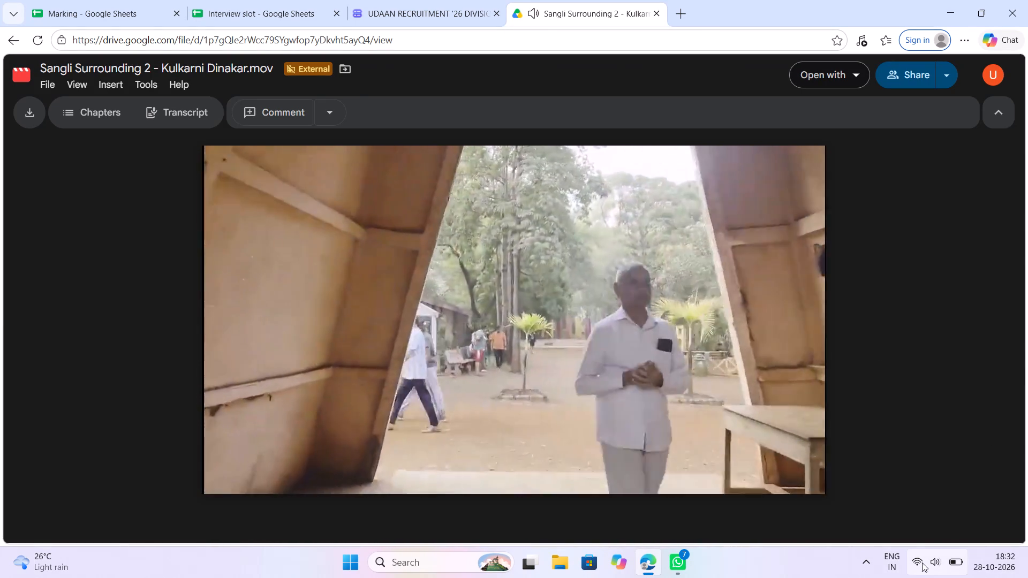
Lower the system volume to about one third while the Sangli Surrounding 2 video plays.
click(940, 561)
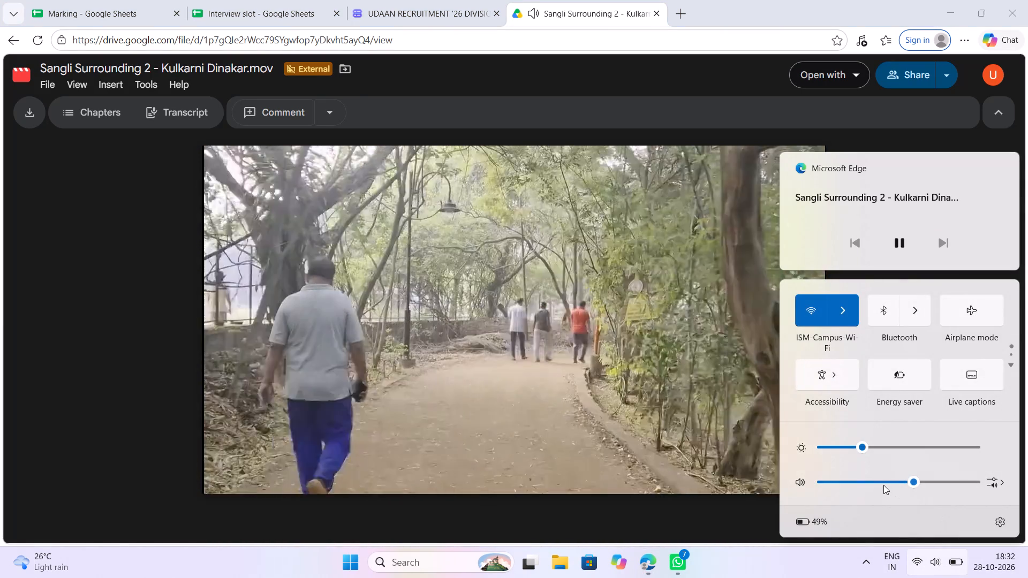
click(883, 485)
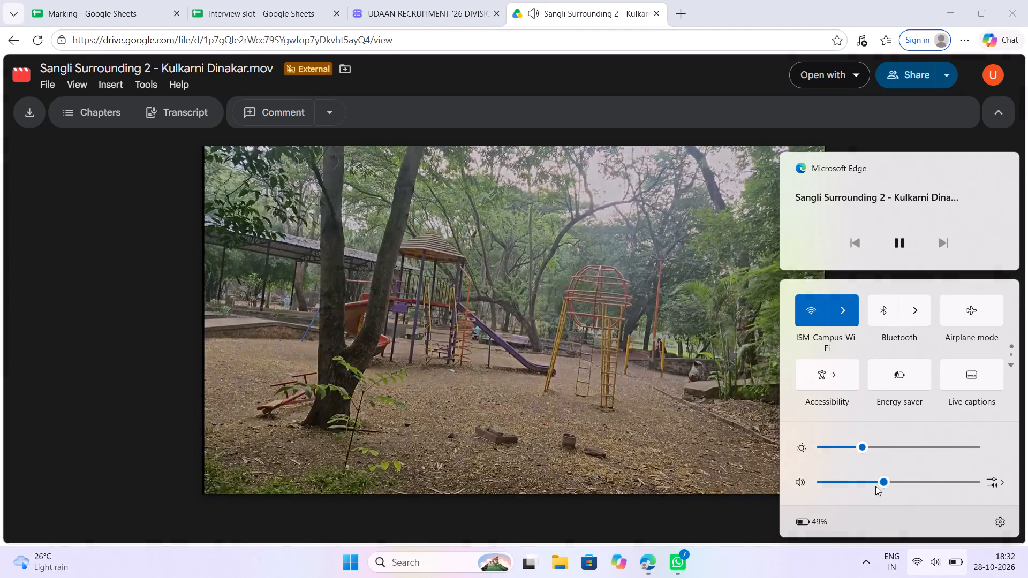
click(871, 483)
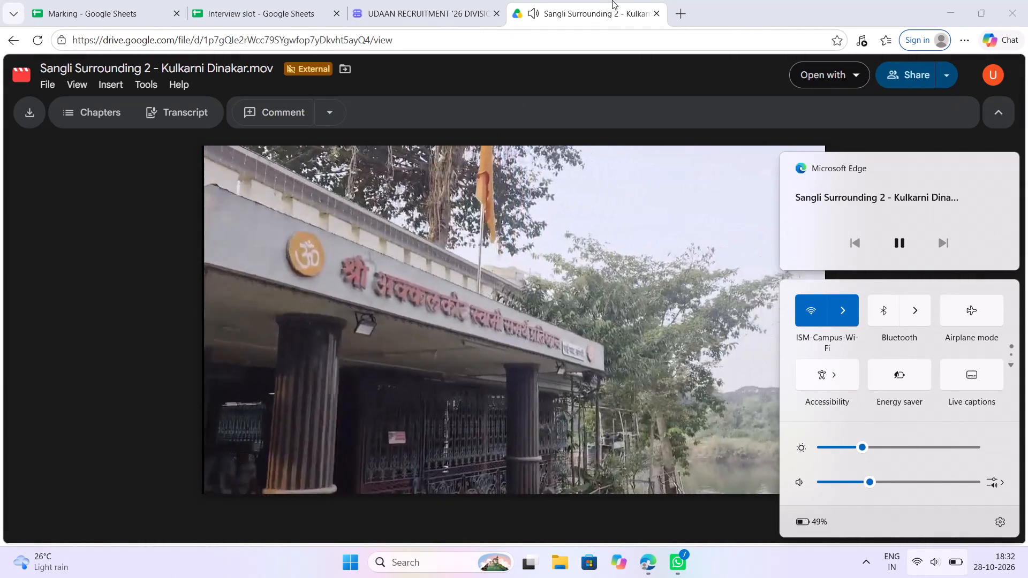
Close the Sangli Surrounding 2 video and return to the Marking spreadsheet, glancing at the Interview slot schedule on the way.
click(656, 12)
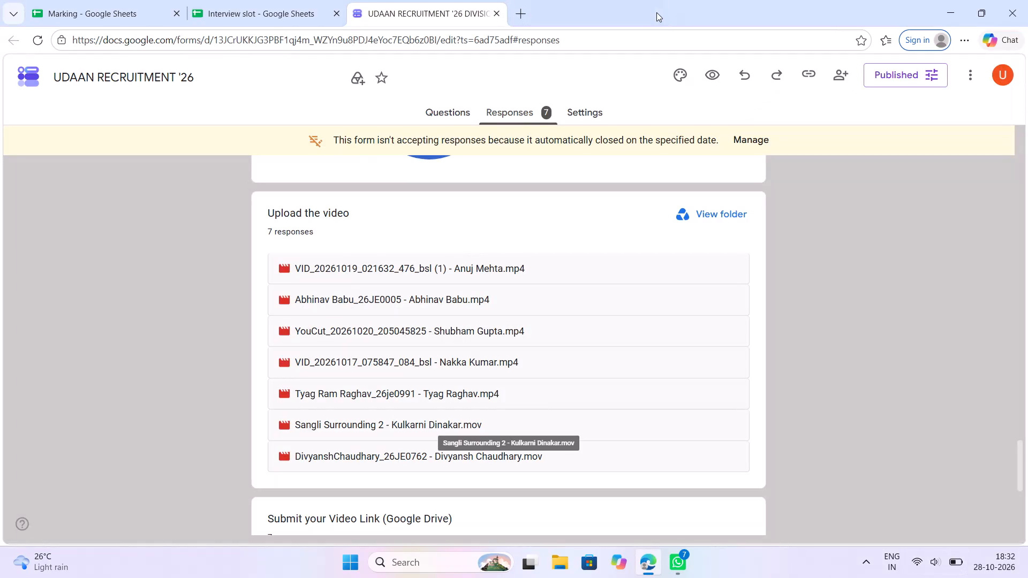
click(307, 2)
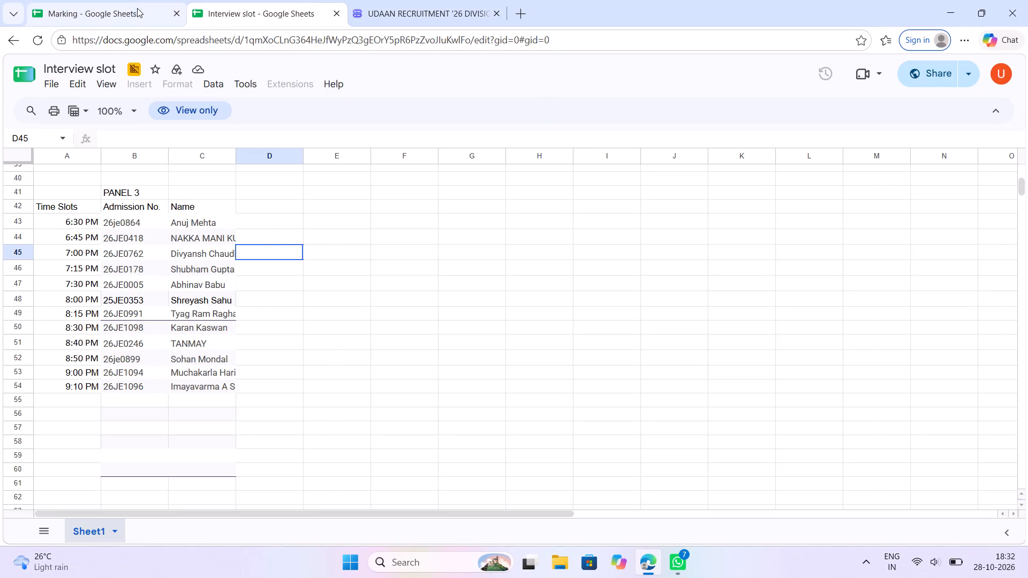
click(135, 8)
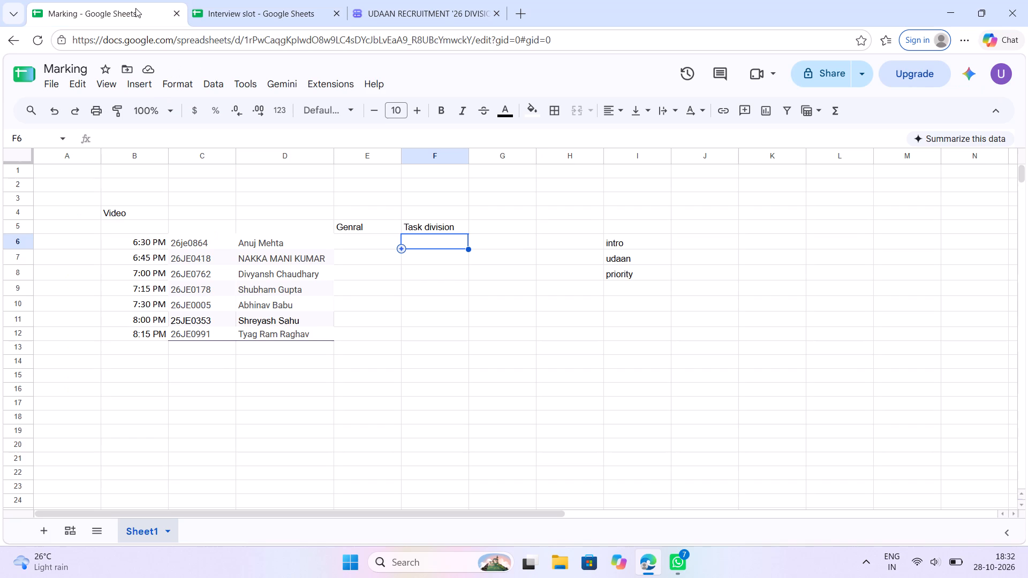
Select the empty cell I9 below "priority" in the Marking spreadsheet.
click(640, 286)
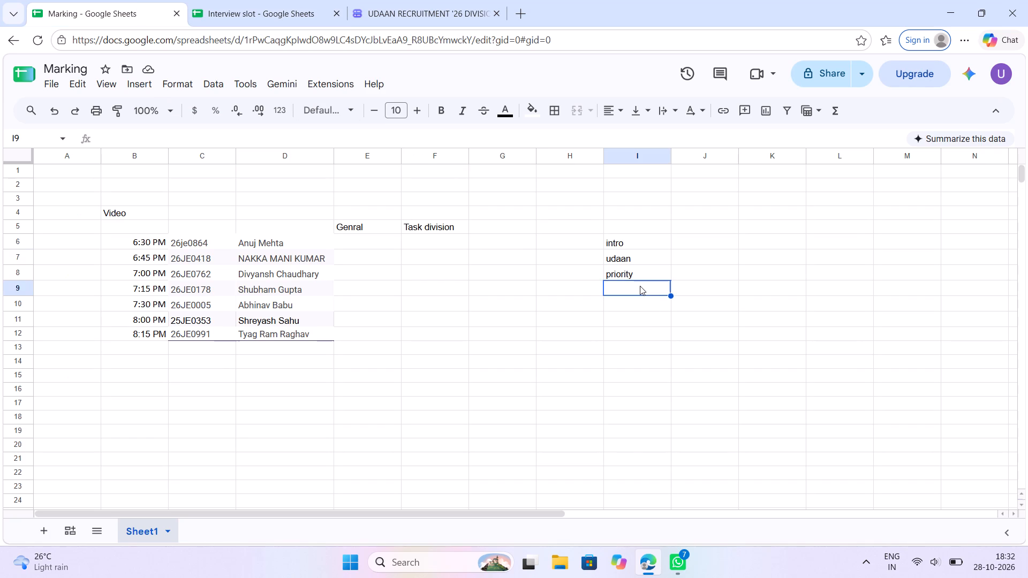
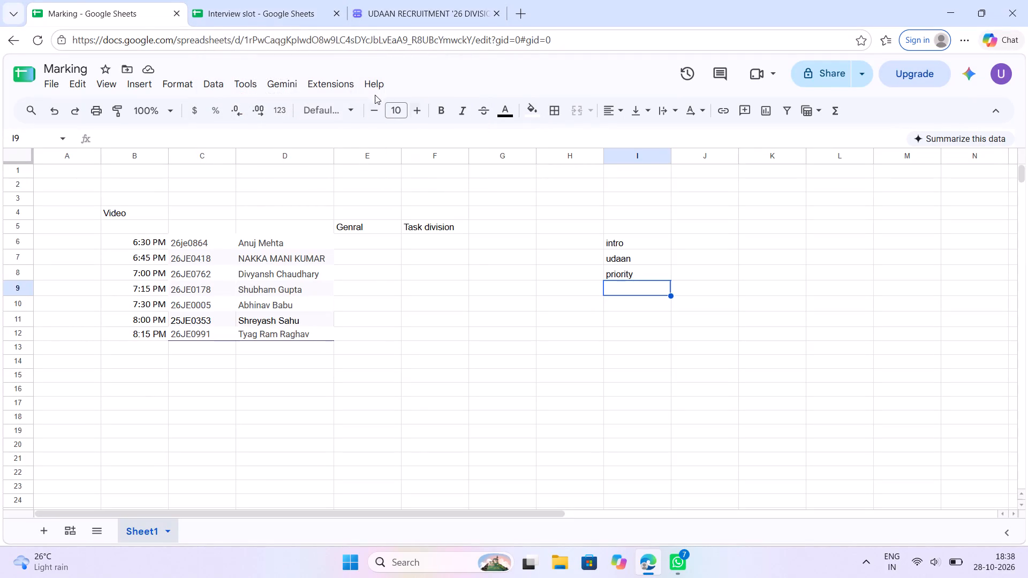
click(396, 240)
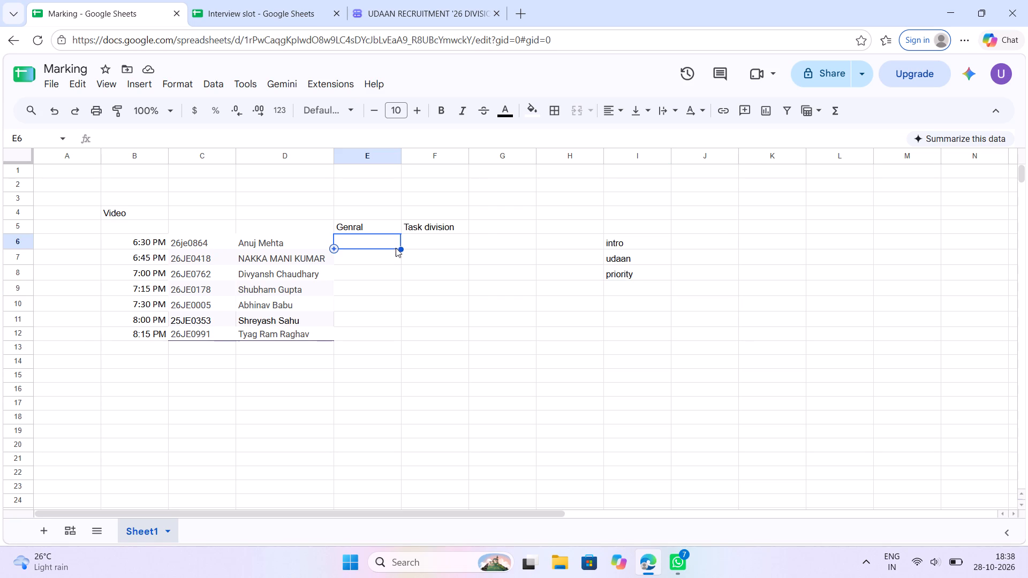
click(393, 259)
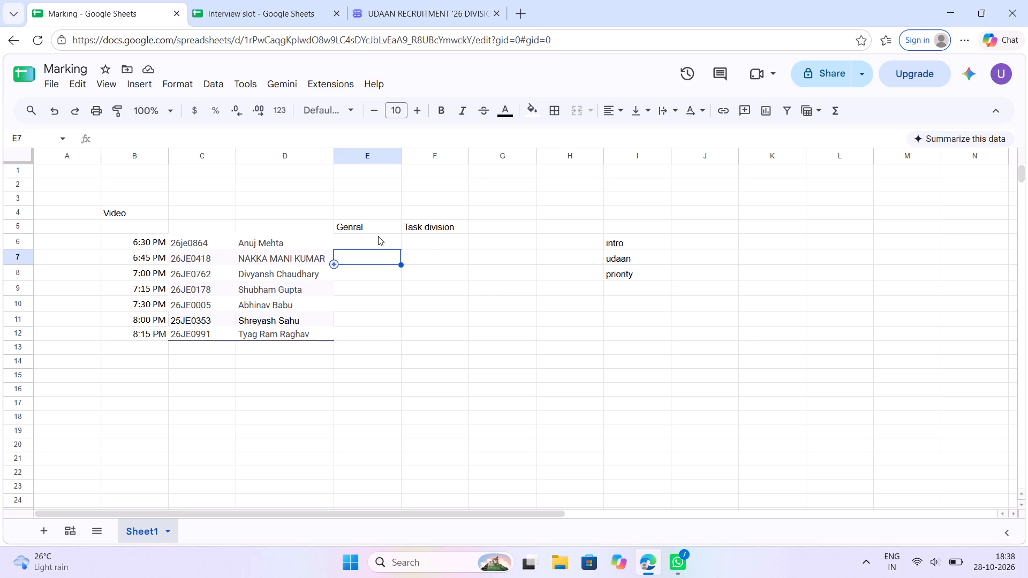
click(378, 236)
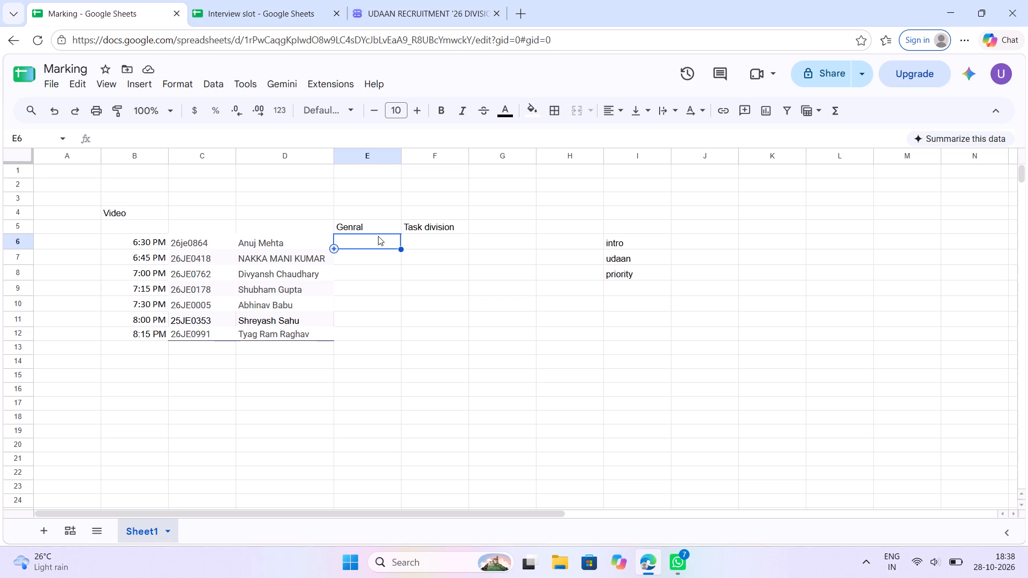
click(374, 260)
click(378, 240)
Check the Panel 3 schedule in the Interview slot sheet and the recruitment form's video uploads against the Marking sheet's candidate list.
click(284, 3)
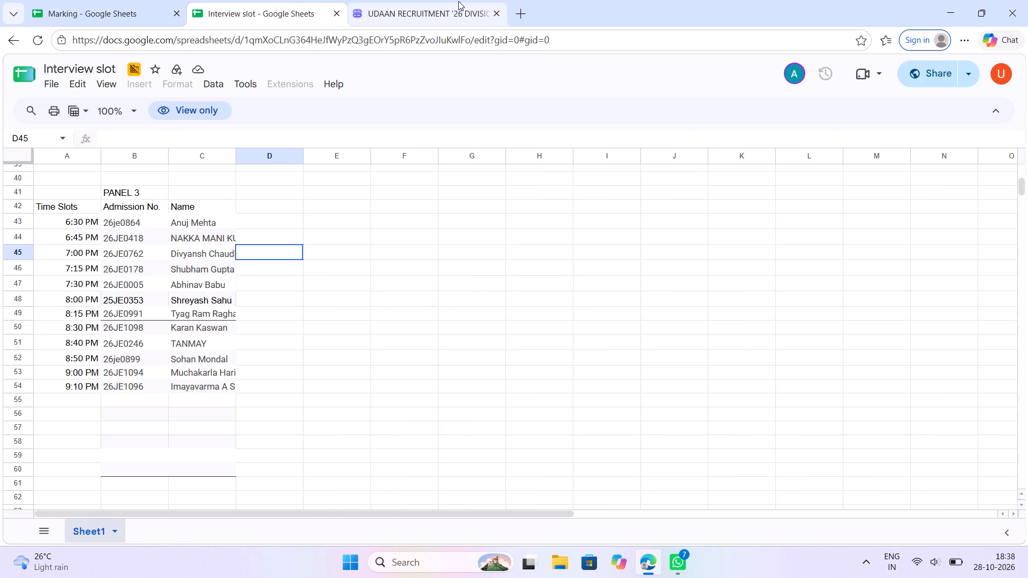
click(458, 1)
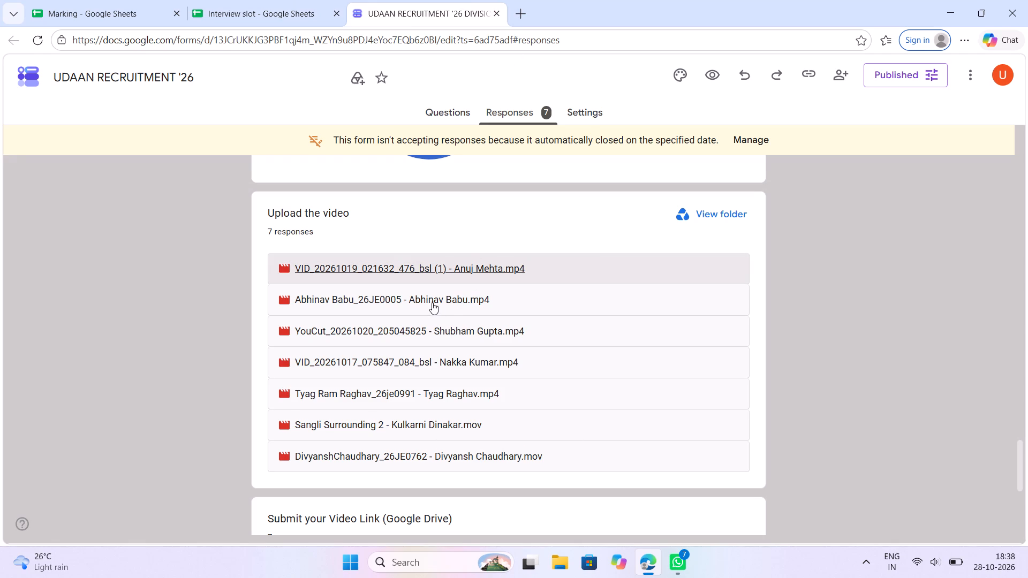
click(243, 1)
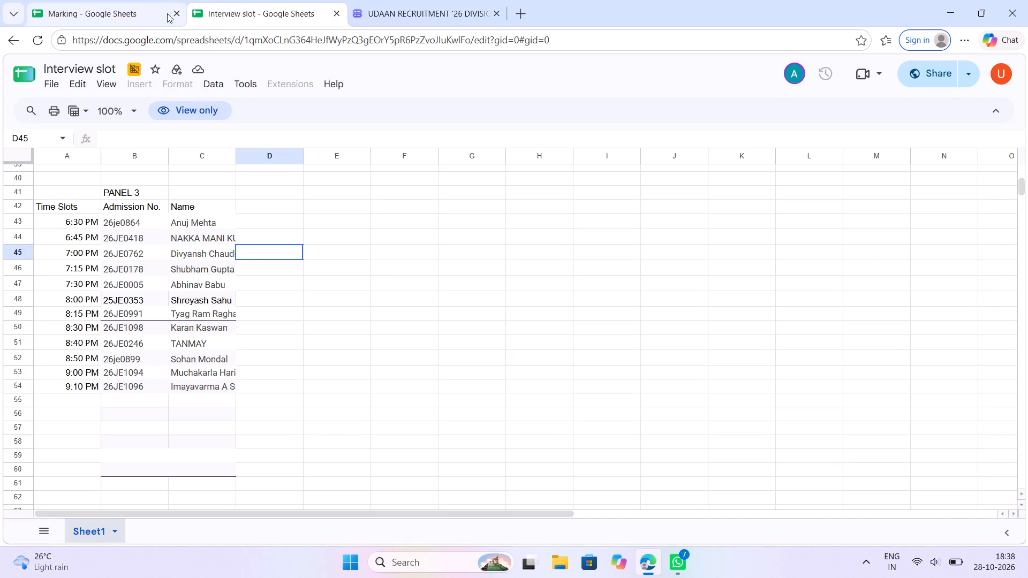
click(141, 21)
click(255, 12)
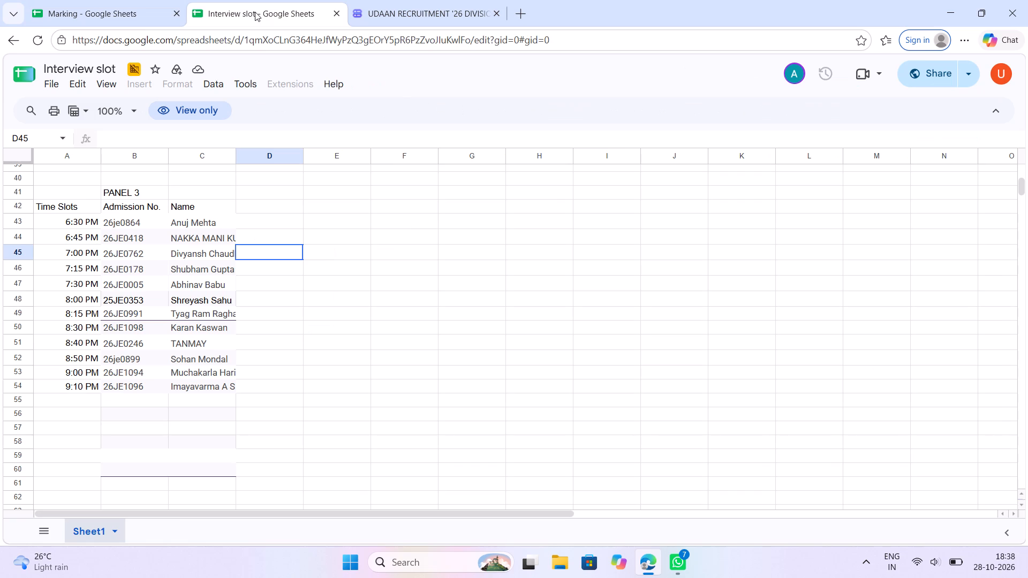
click(148, 18)
click(211, 7)
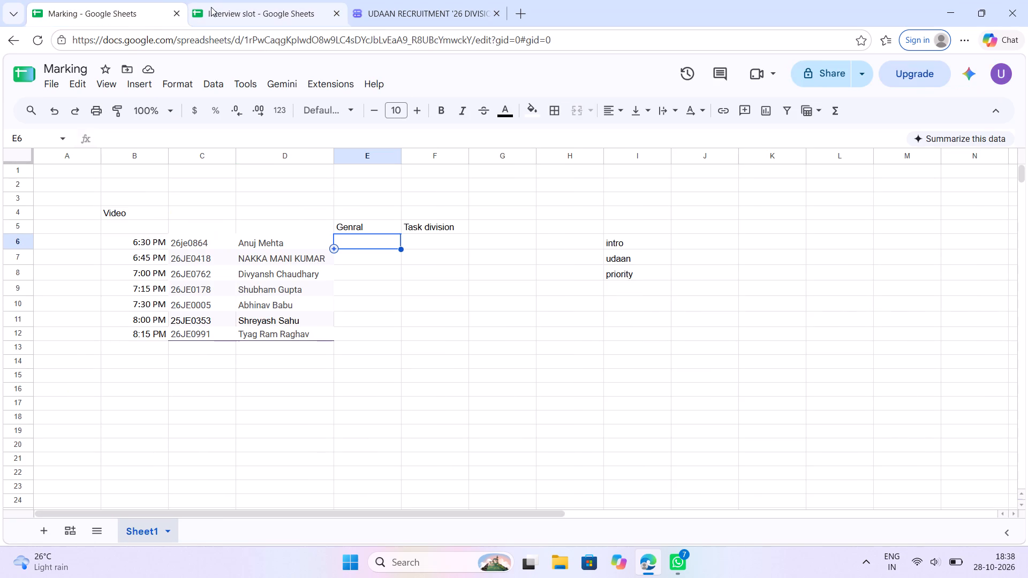
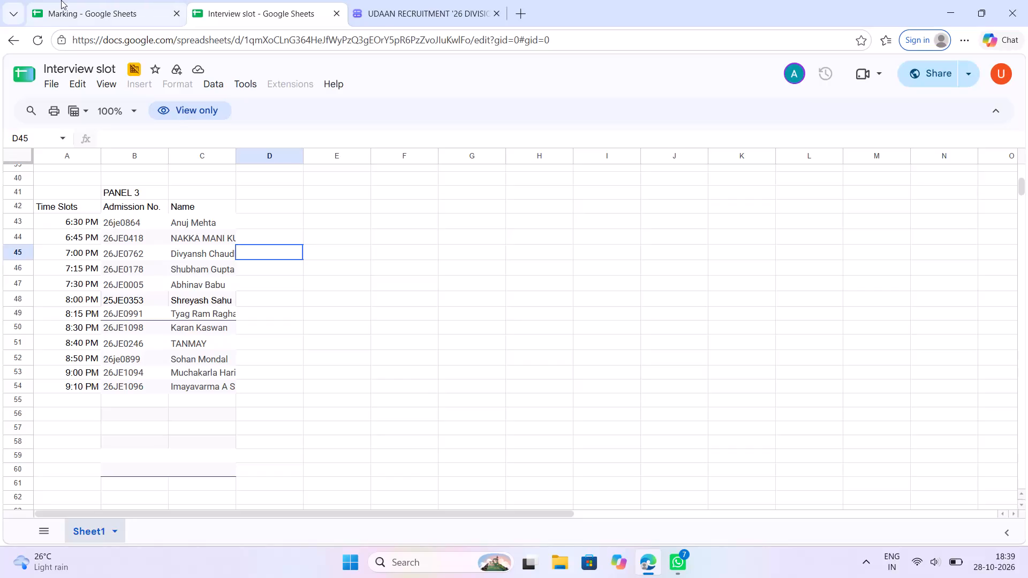
Return to the Marking spreadsheet with the video candidates' marking columns.
click(125, 2)
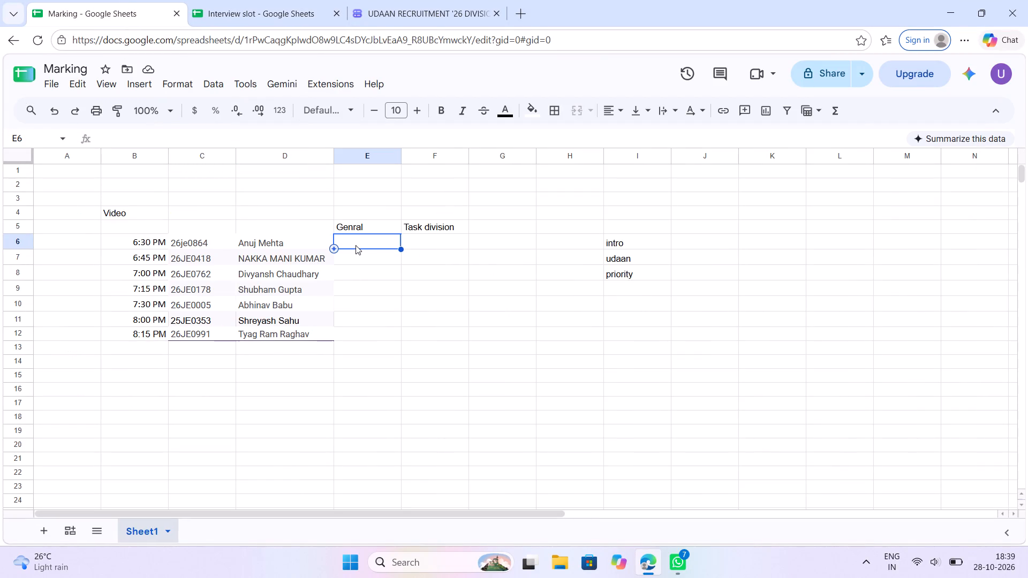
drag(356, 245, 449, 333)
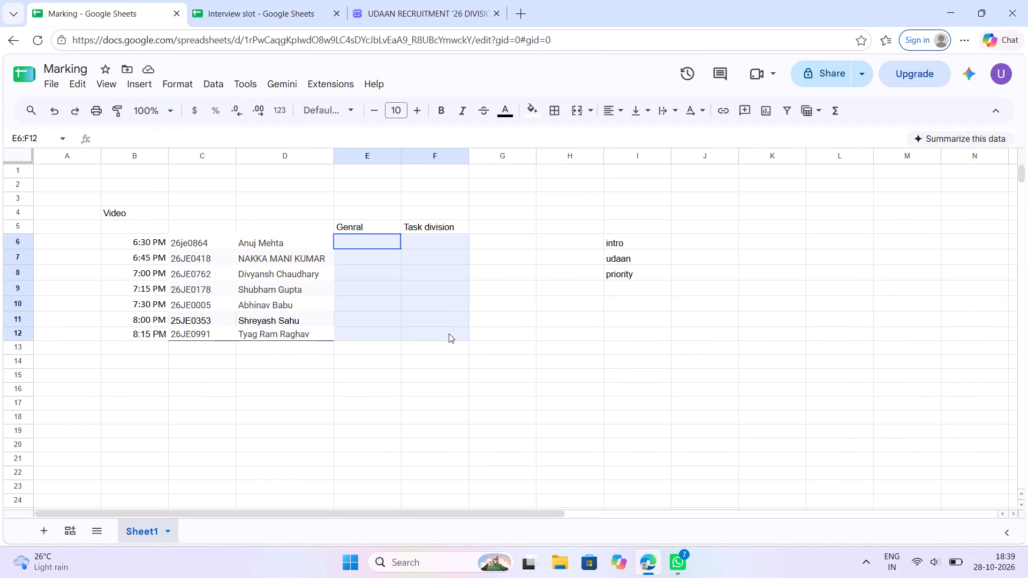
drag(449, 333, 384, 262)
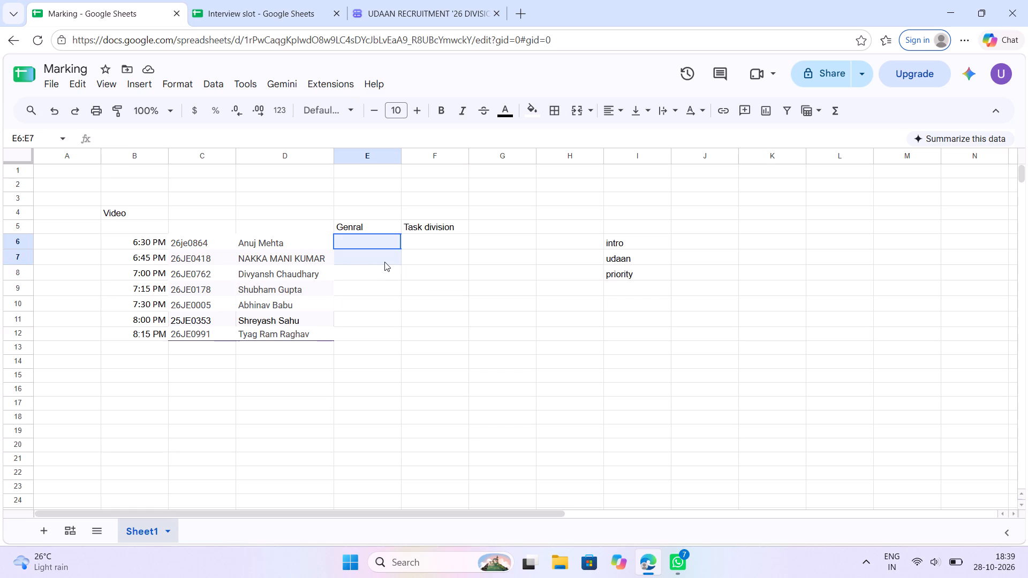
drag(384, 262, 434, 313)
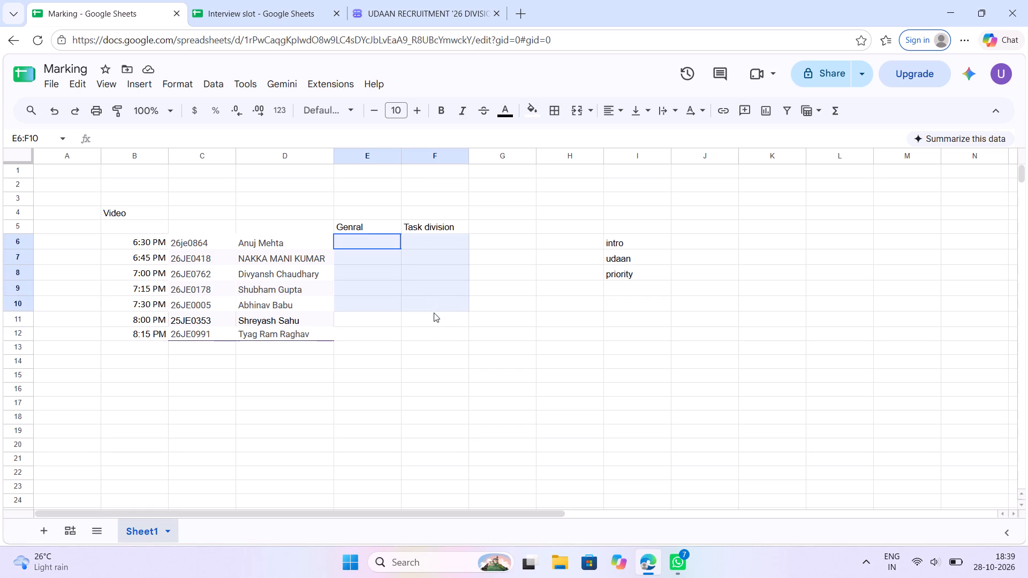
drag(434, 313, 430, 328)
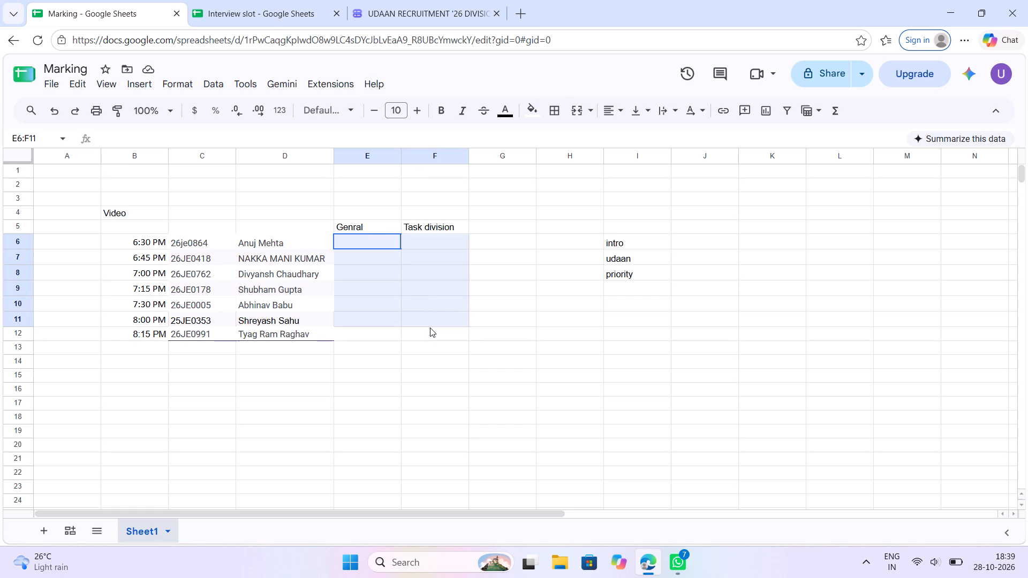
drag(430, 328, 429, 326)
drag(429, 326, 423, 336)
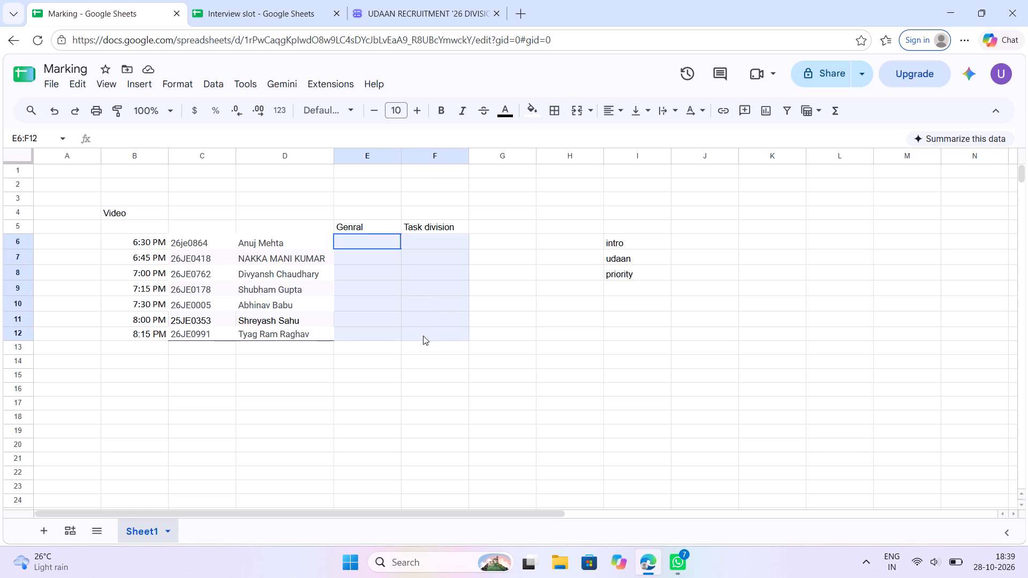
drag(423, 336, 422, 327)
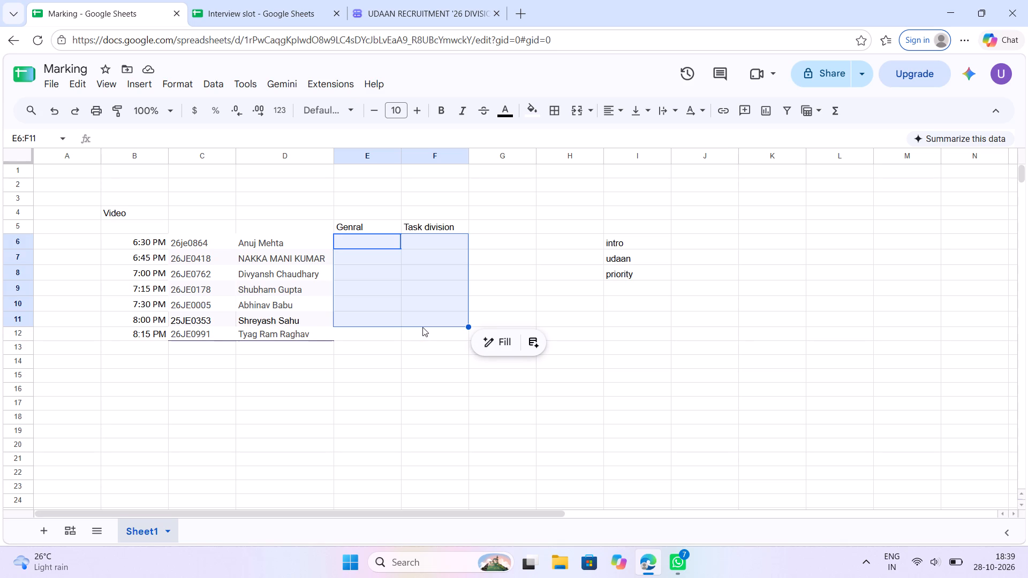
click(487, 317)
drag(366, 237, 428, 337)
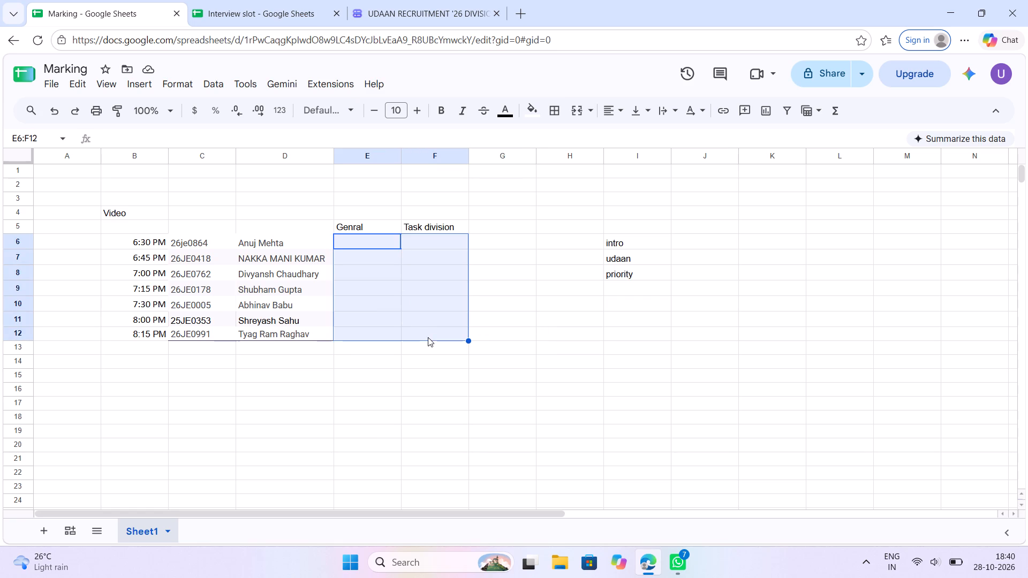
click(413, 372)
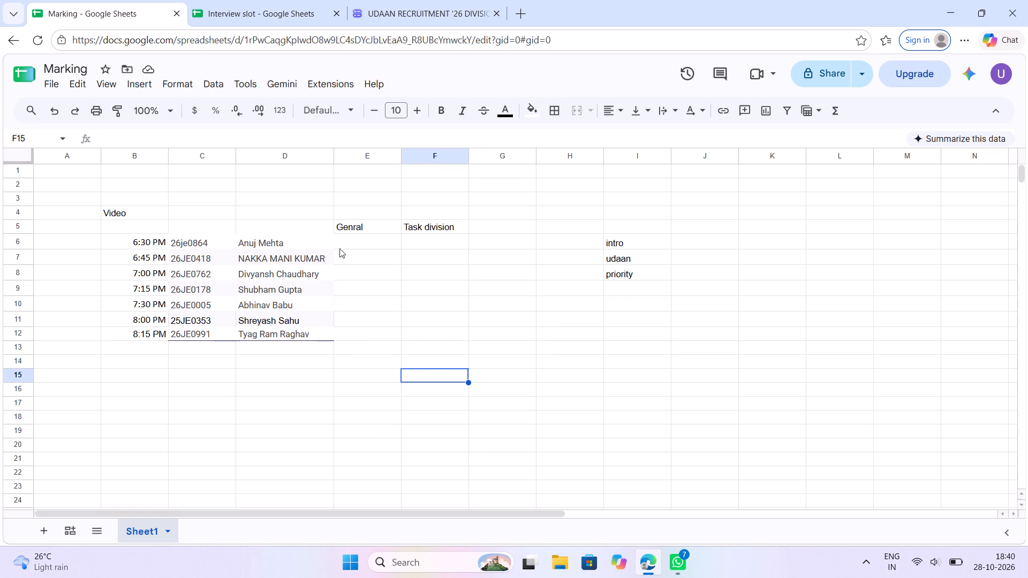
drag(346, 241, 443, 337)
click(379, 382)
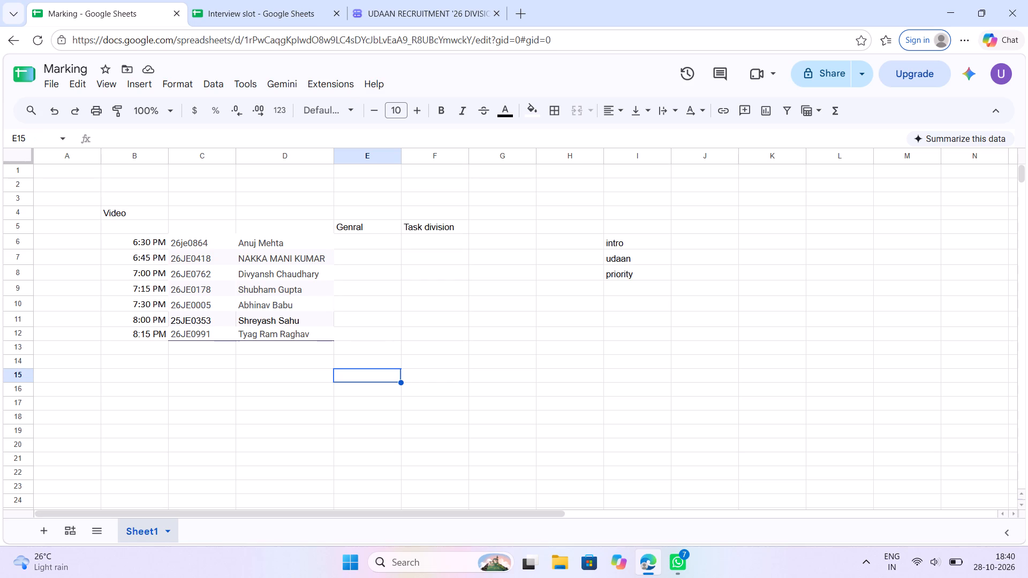
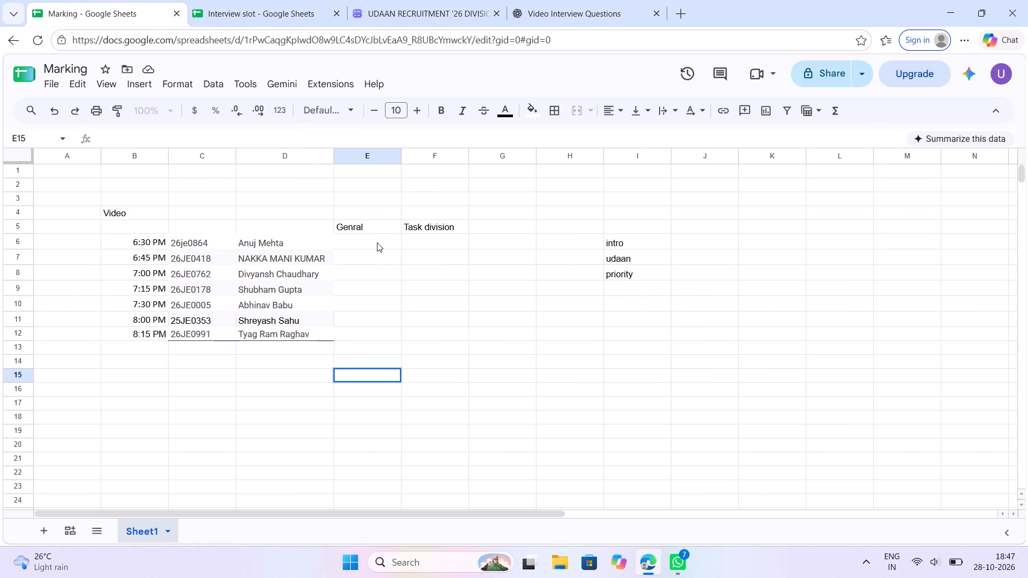
click(377, 242)
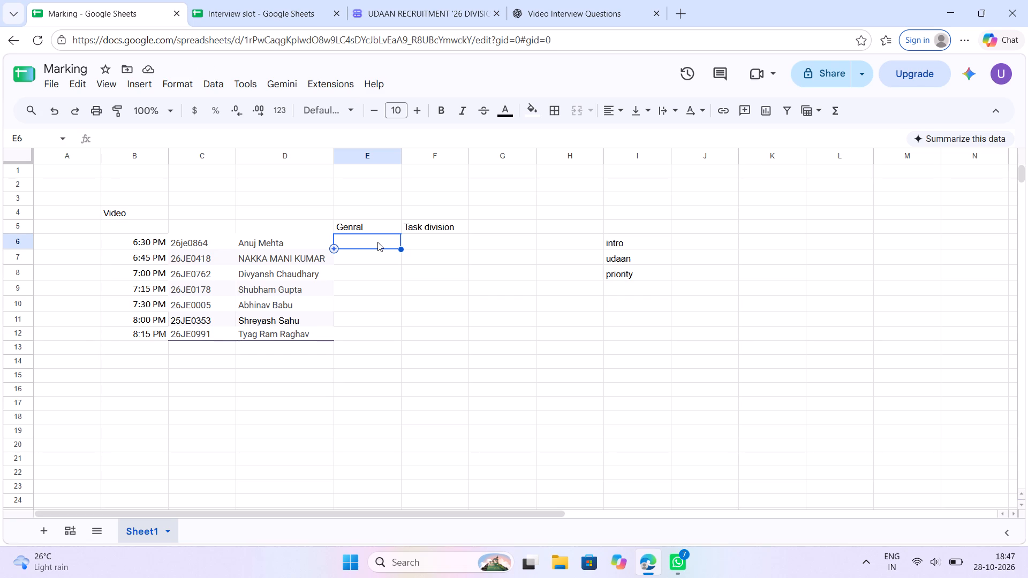
key(5)
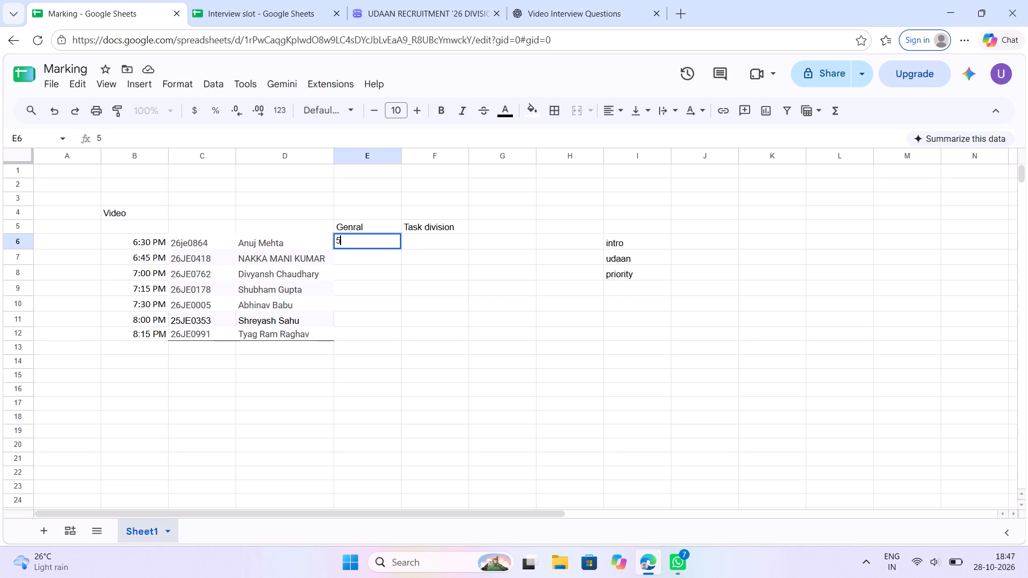
click(443, 242)
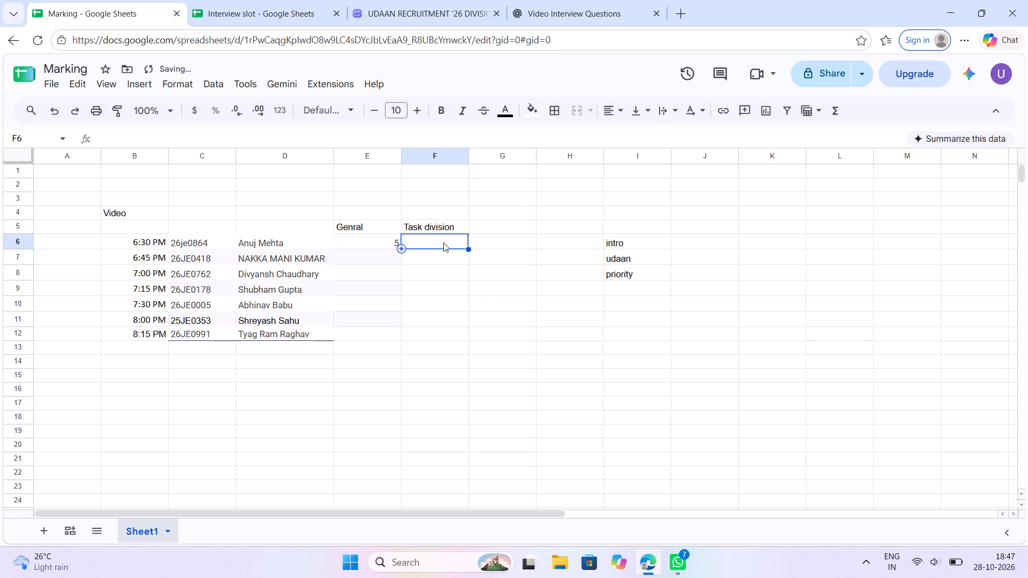
key(8)
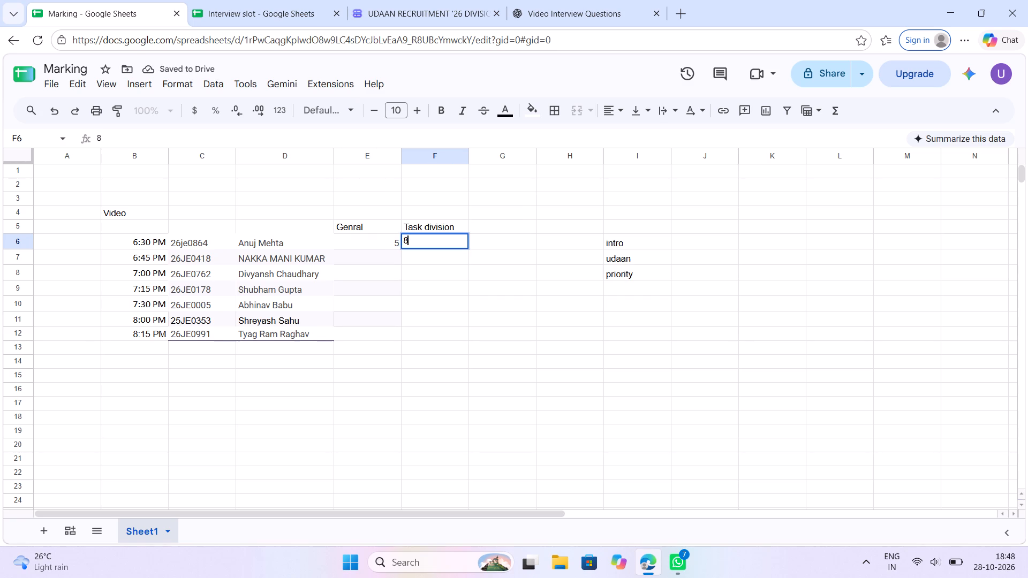
key(BackSpace)
key(9)
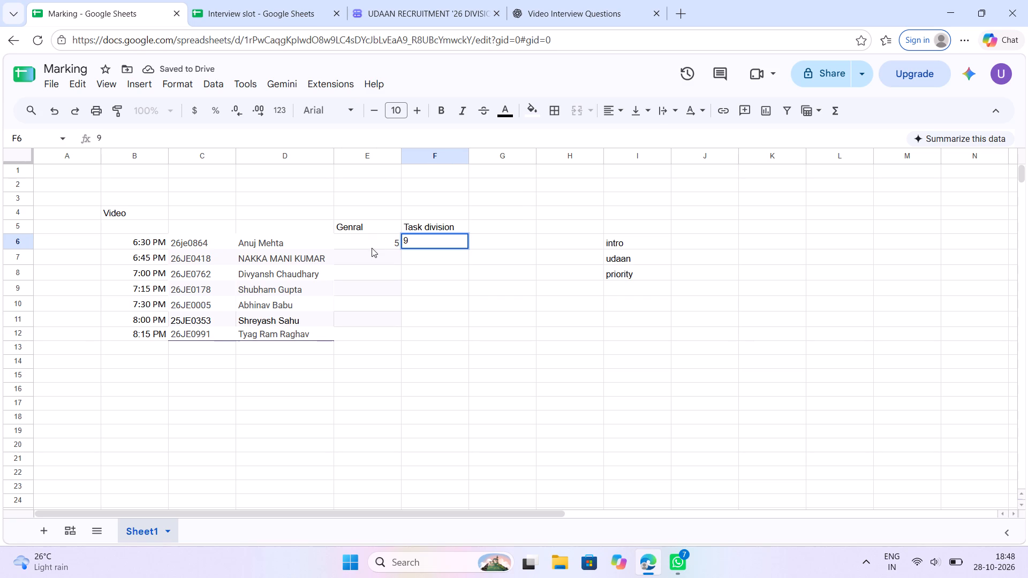
Change the 6:30 PM candidate's Genral mark to 4.
click(372, 247)
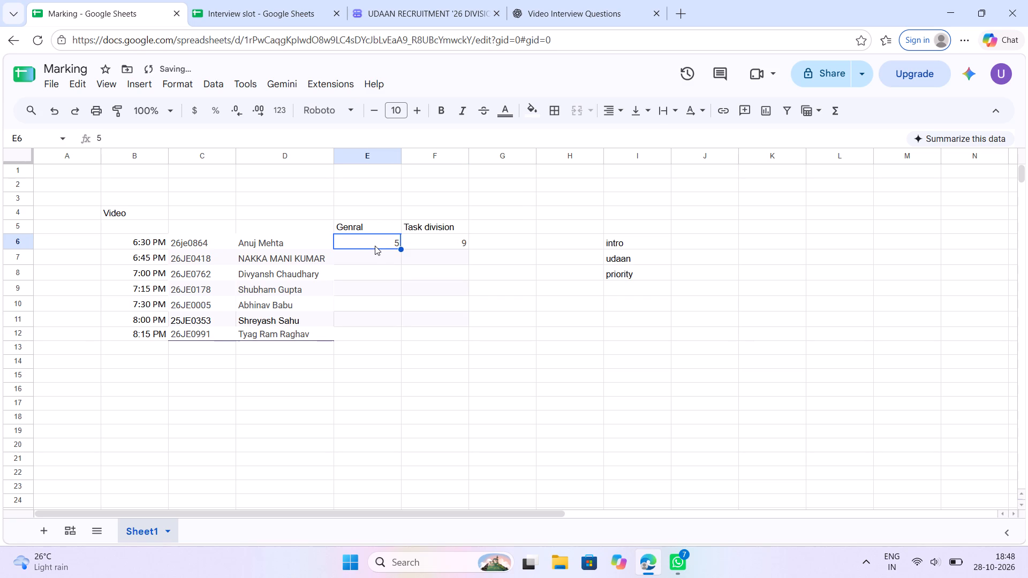
click(375, 245)
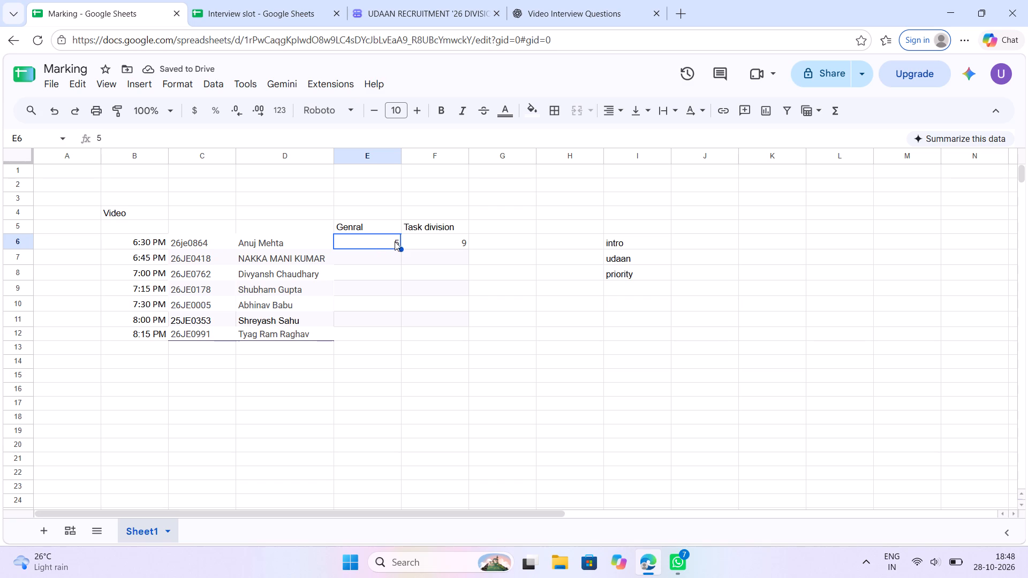
click(396, 243)
double_click(396, 243)
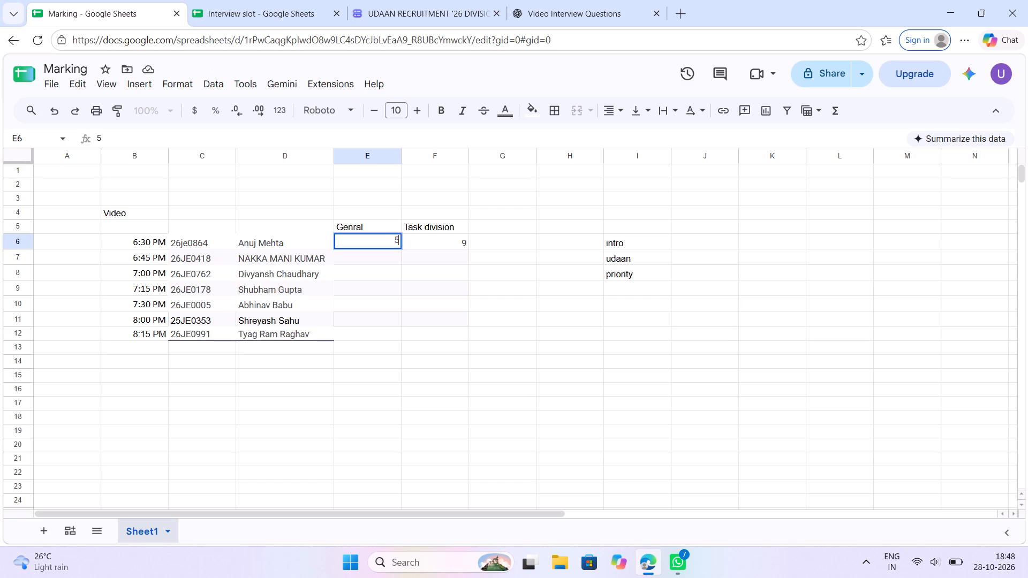
key(BackSpace)
key(4)
click(402, 261)
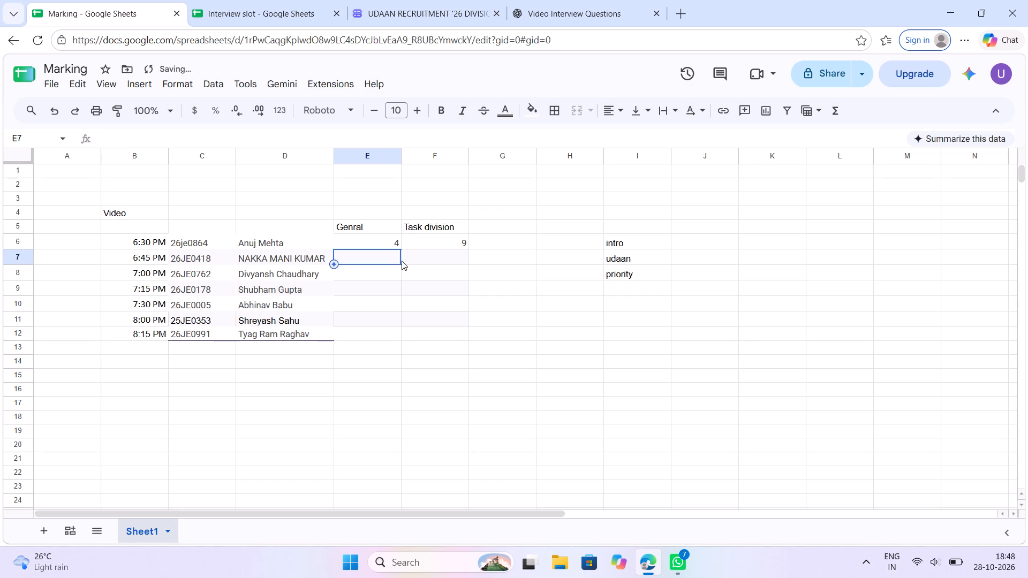
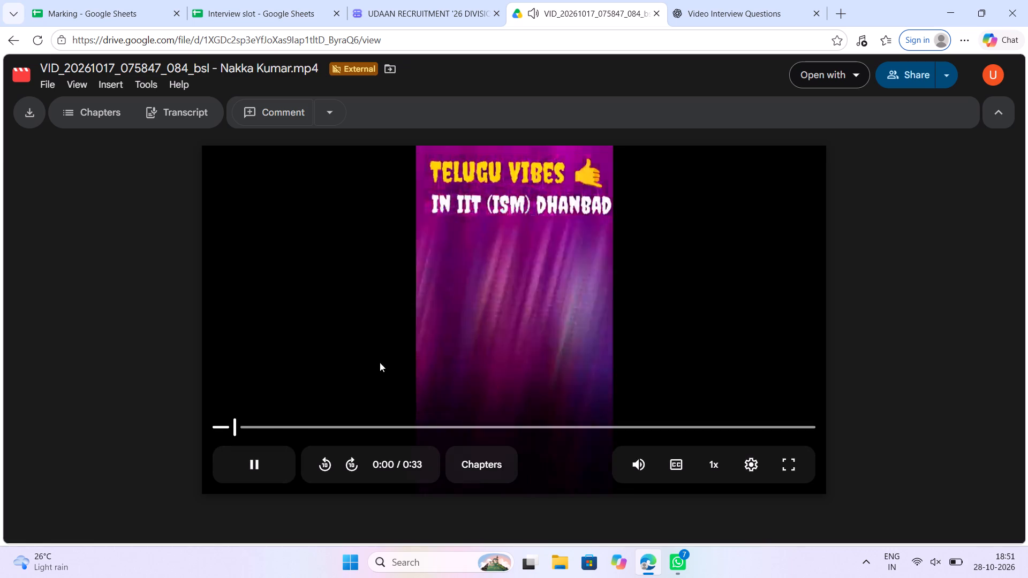
Review the candidate's submitted "Telugu Vibes in IIT (ISM) Dhanbad" video, skipping forward through its later parts.
click(292, 423)
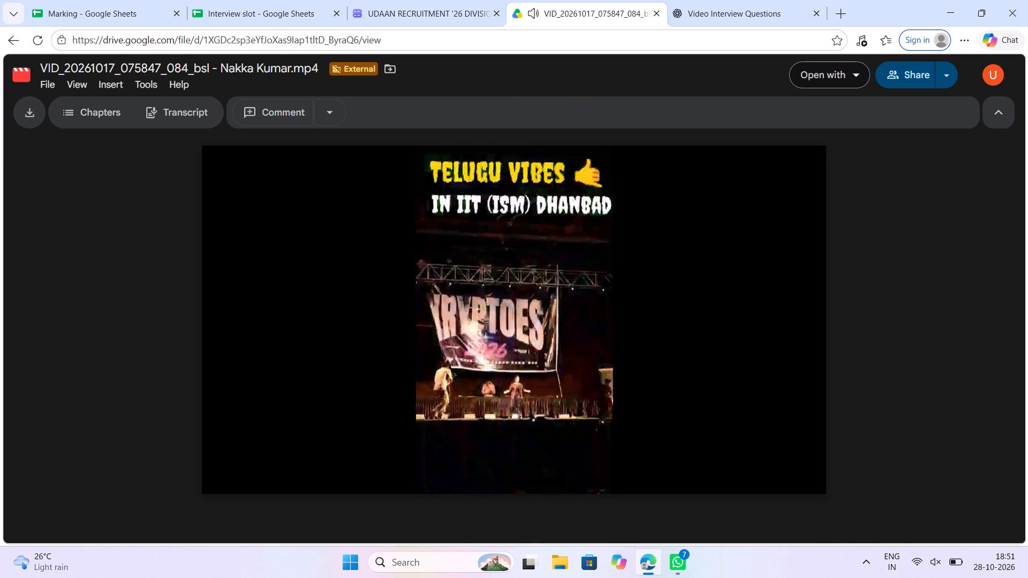
key(Right)
key(Right)
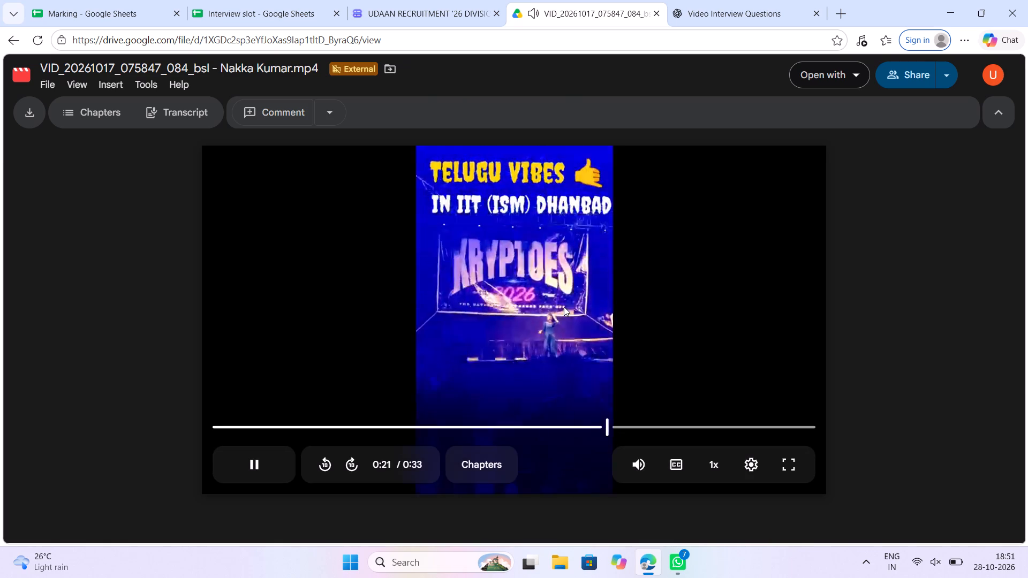
key(Right)
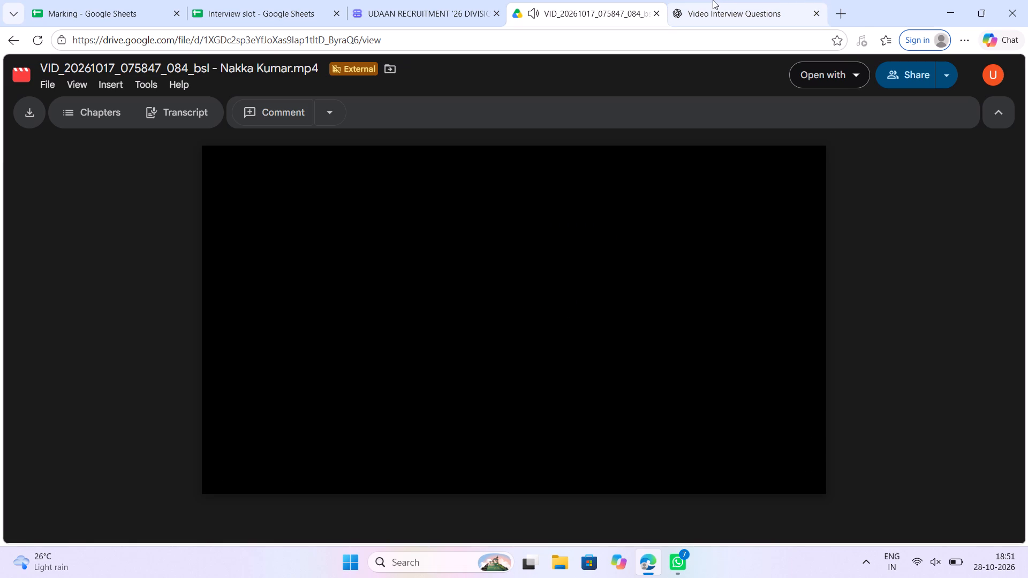
Close the submitted video of the 6:45 PM candidate.
click(653, 12)
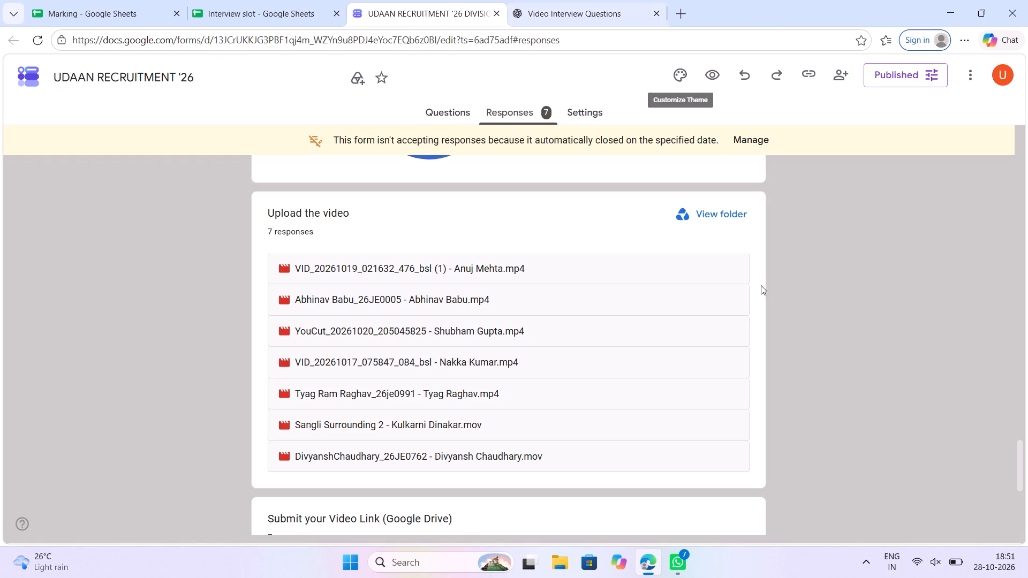
Check the Panel 3 schedule in the Interview slot spreadsheet, glancing at the Marking sheet in between.
click(258, 1)
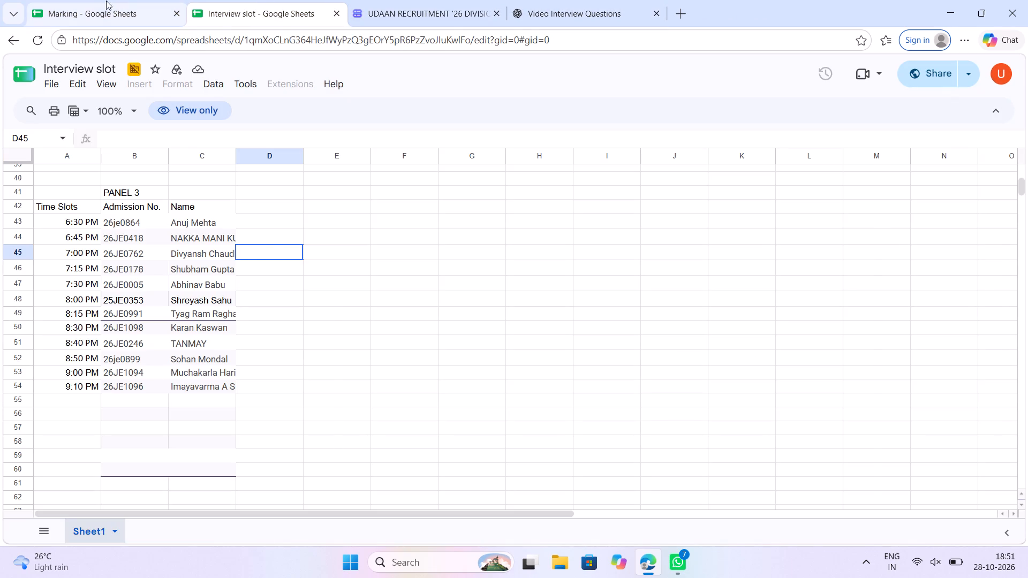
click(98, 2)
click(217, 1)
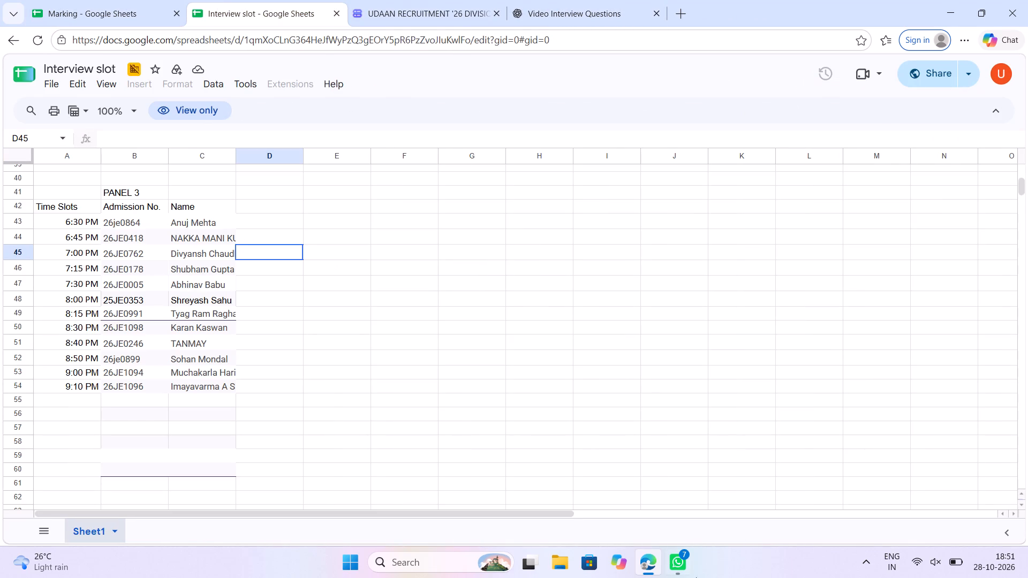
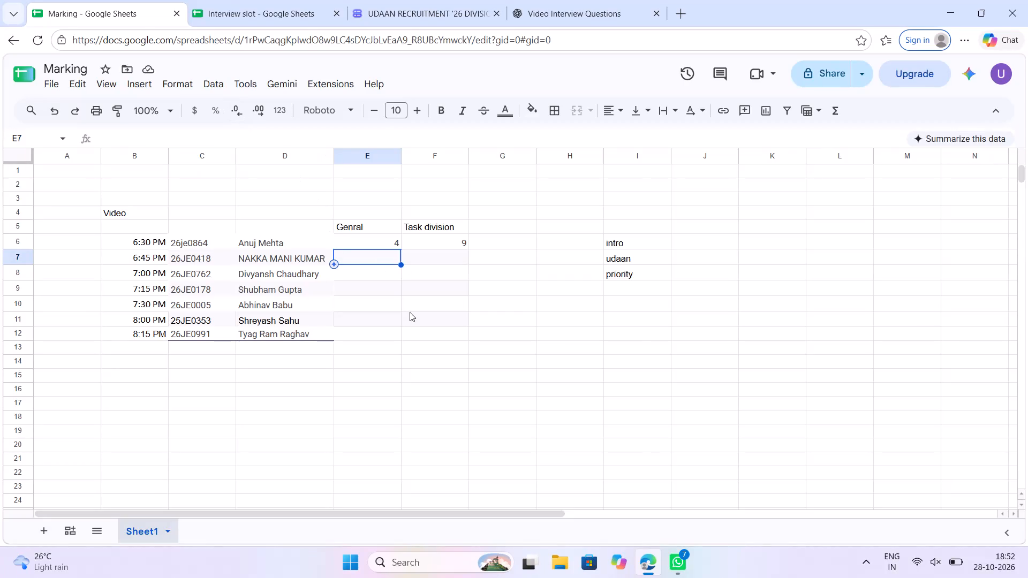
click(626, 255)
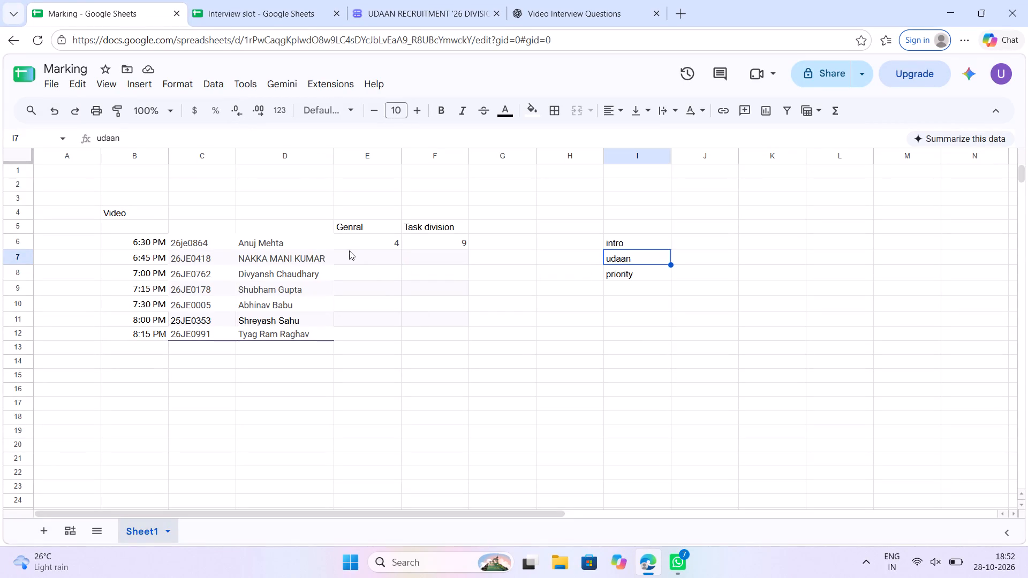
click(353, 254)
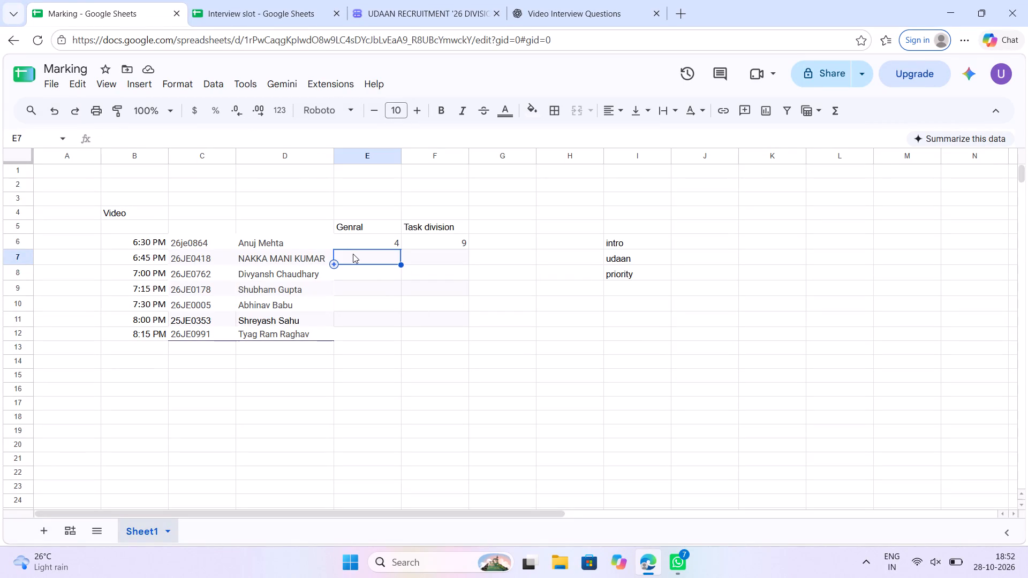
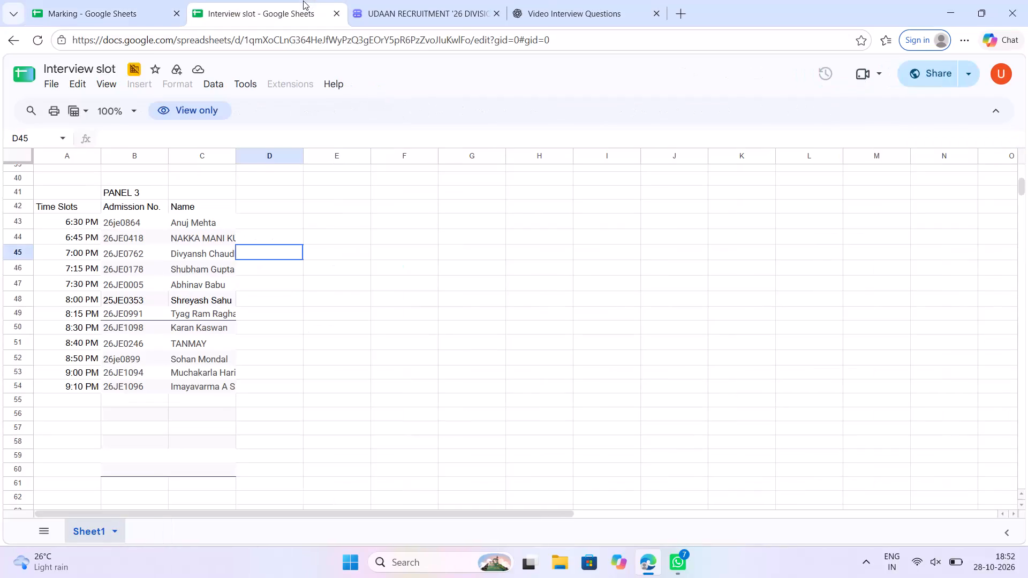
Go to the UDAAN RECRUITMENT '26 form responses and look through the candidates' answers above the uploaded videos, including branch and degree pursued.
click(414, 4)
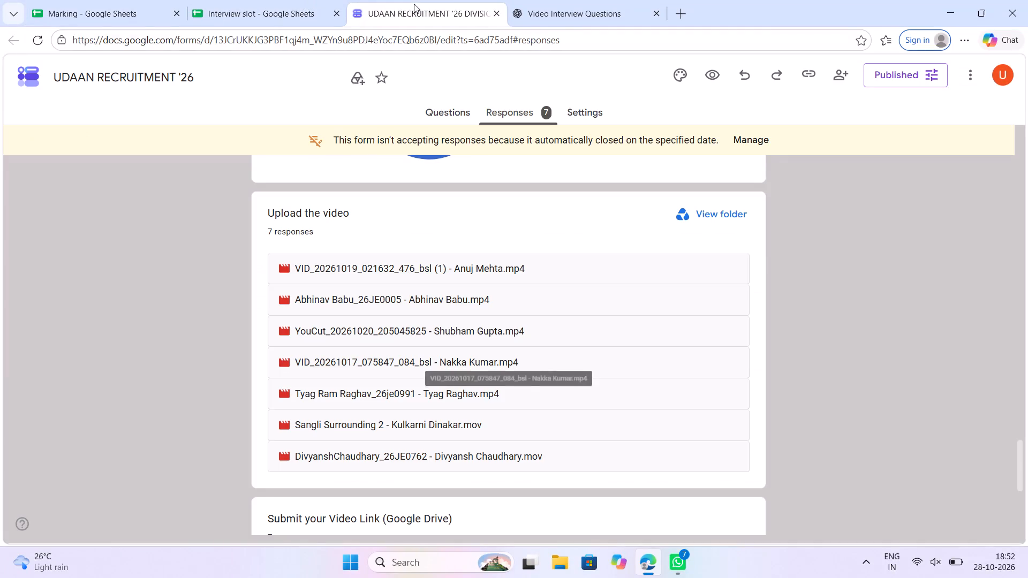
scroll(412, 159, up, 5)
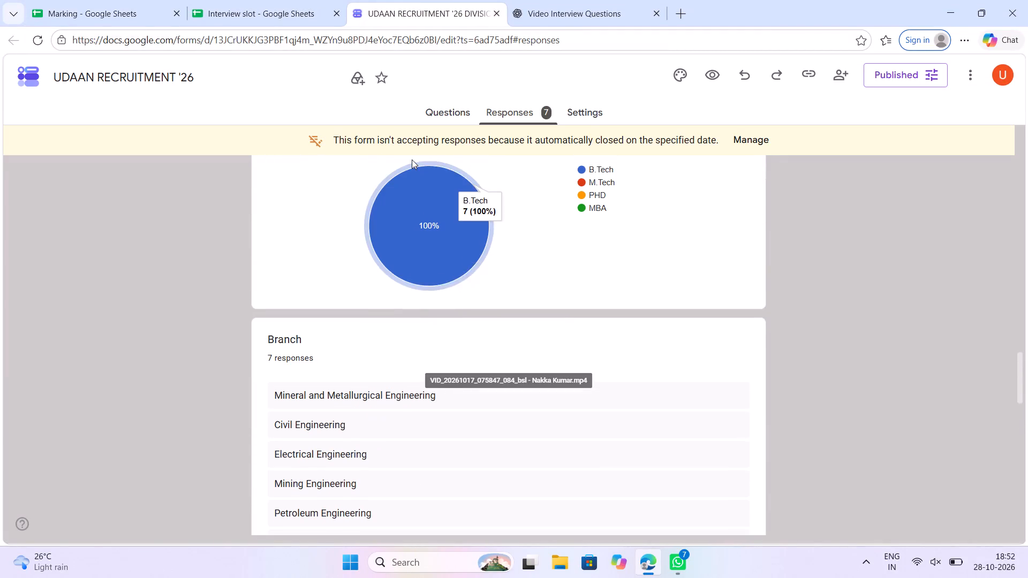
scroll(494, 221, up, 1)
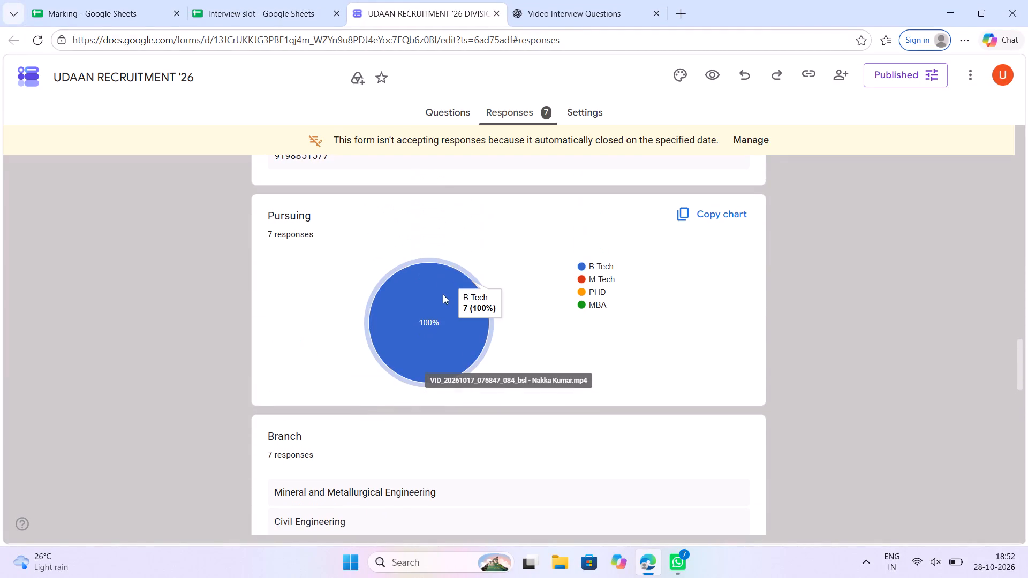
scroll(478, 306, up, 3)
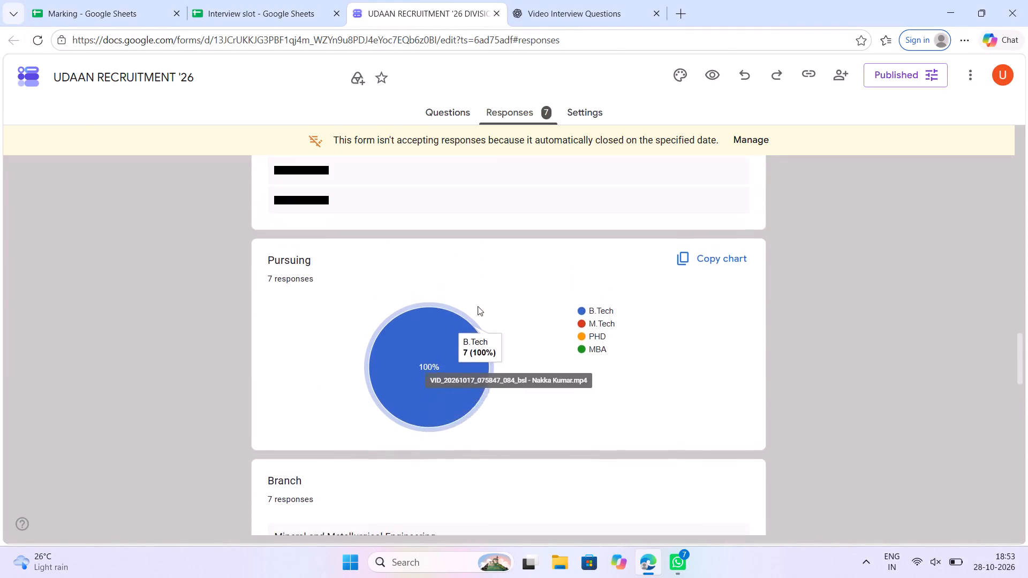
Return to the top of the form responses and move the UDAAN RECRUITMENT '26 page after Video Interview Questions in the browser's page order.
scroll(478, 306, up, 9)
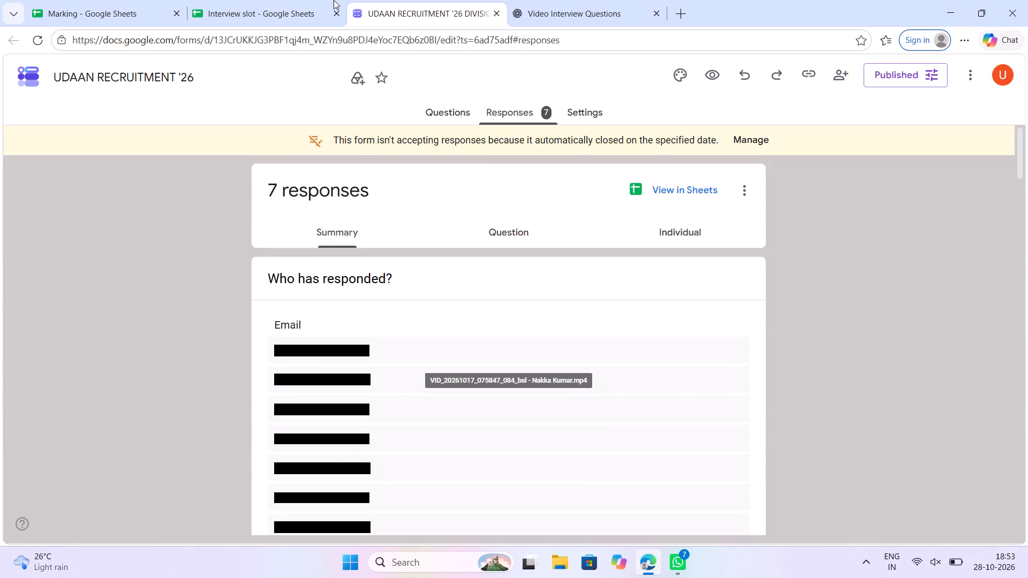
click(283, 5)
drag(429, 0, 719, 14)
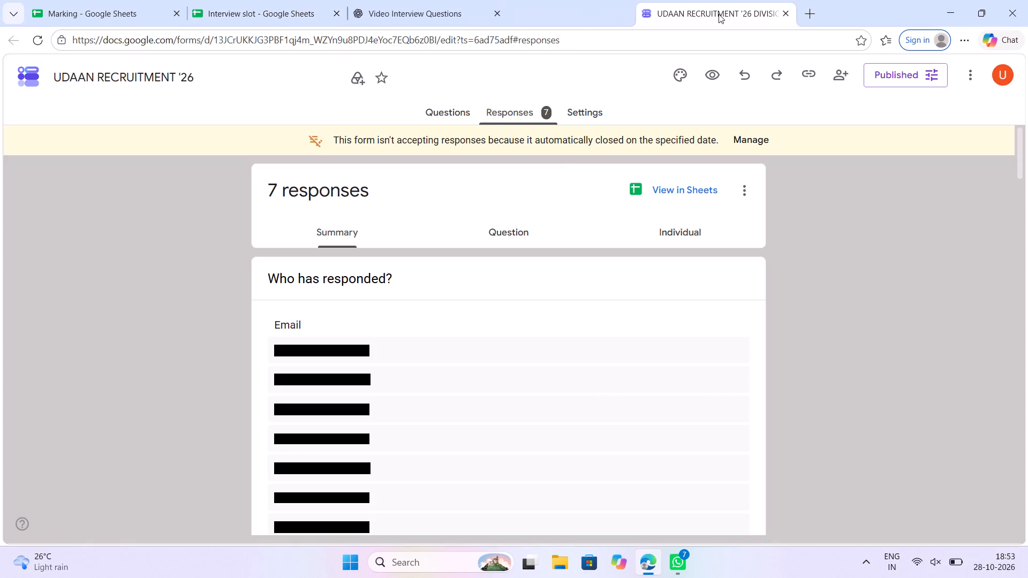
drag(719, 14, 717, 12)
drag(600, 14, 723, 7)
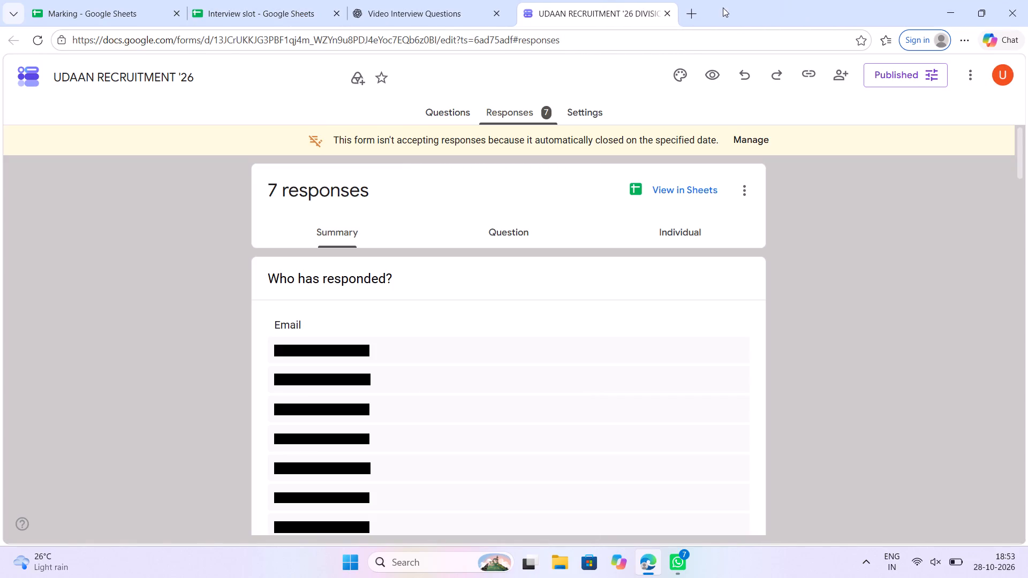
Open a new browser page and enter Gmail as the site to go to.
click(684, 10)
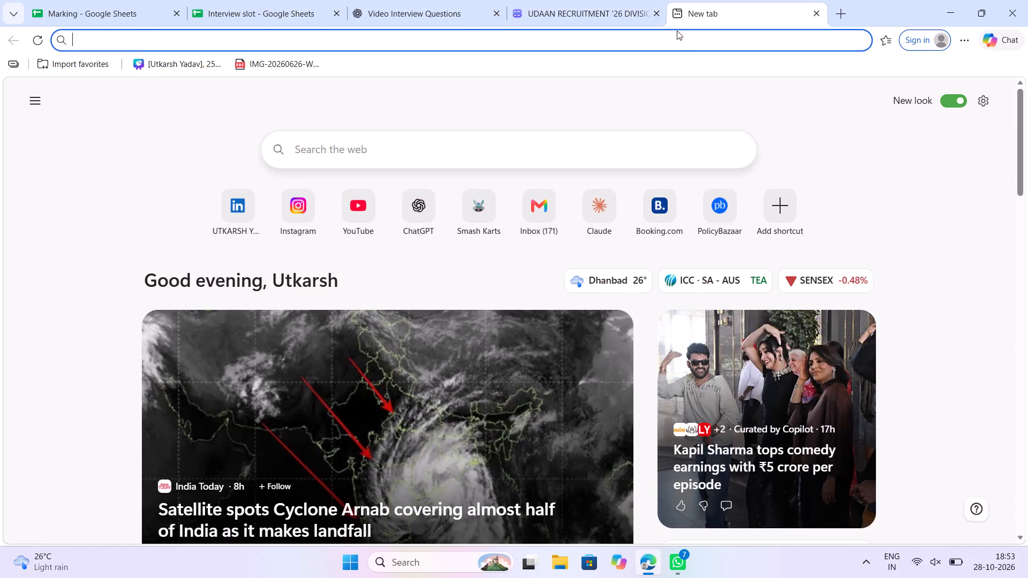
click(673, 36)
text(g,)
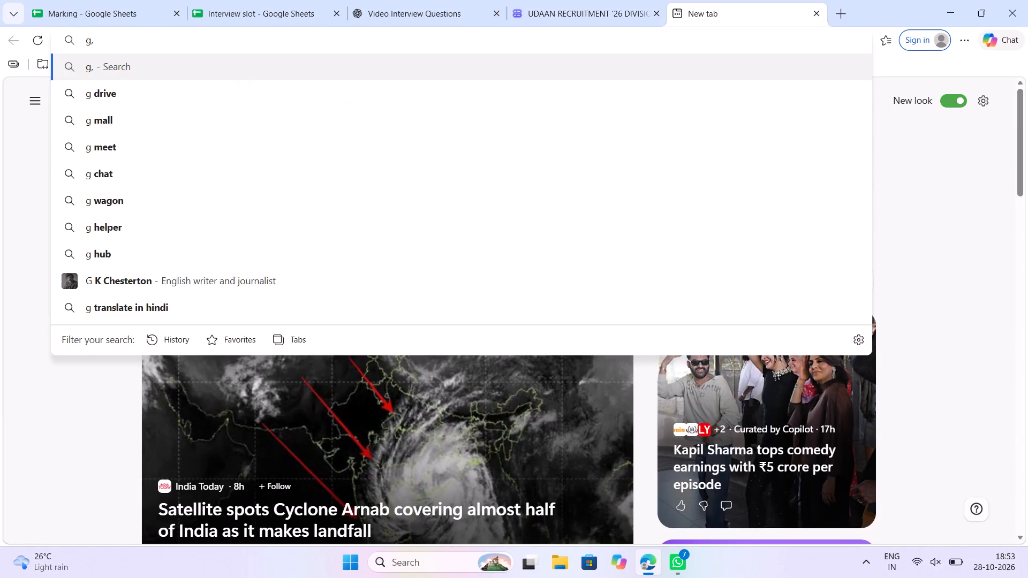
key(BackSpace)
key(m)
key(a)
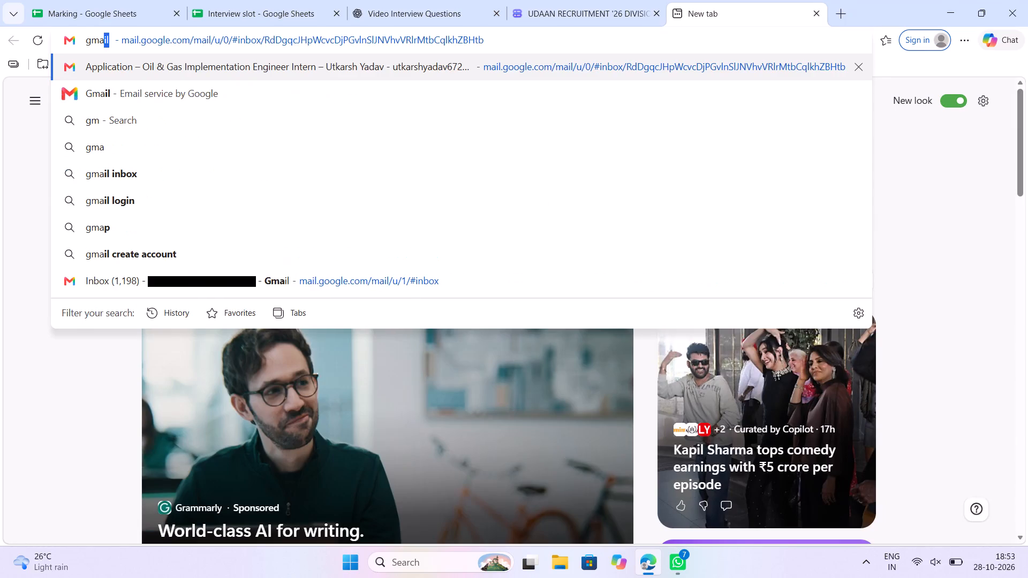
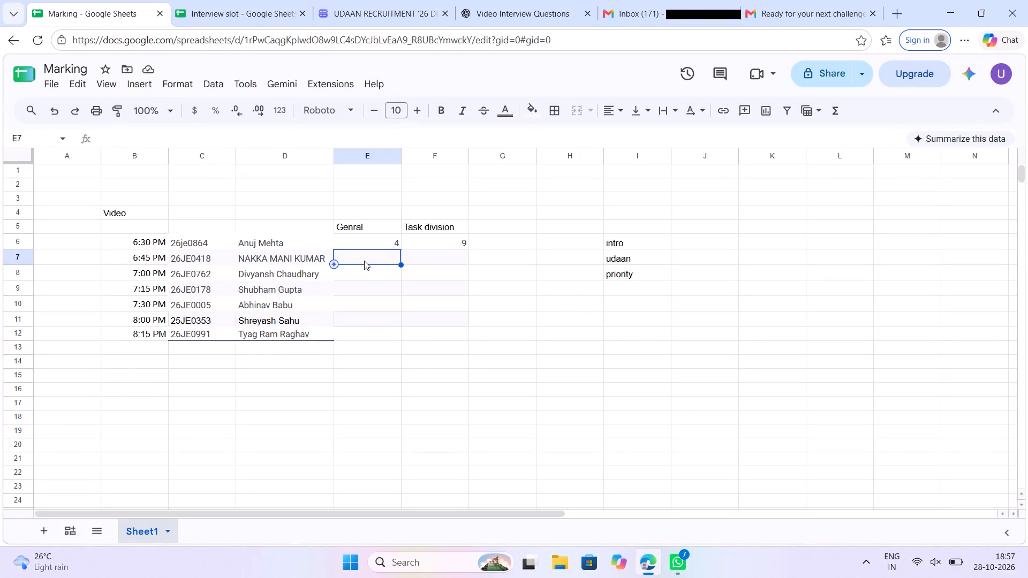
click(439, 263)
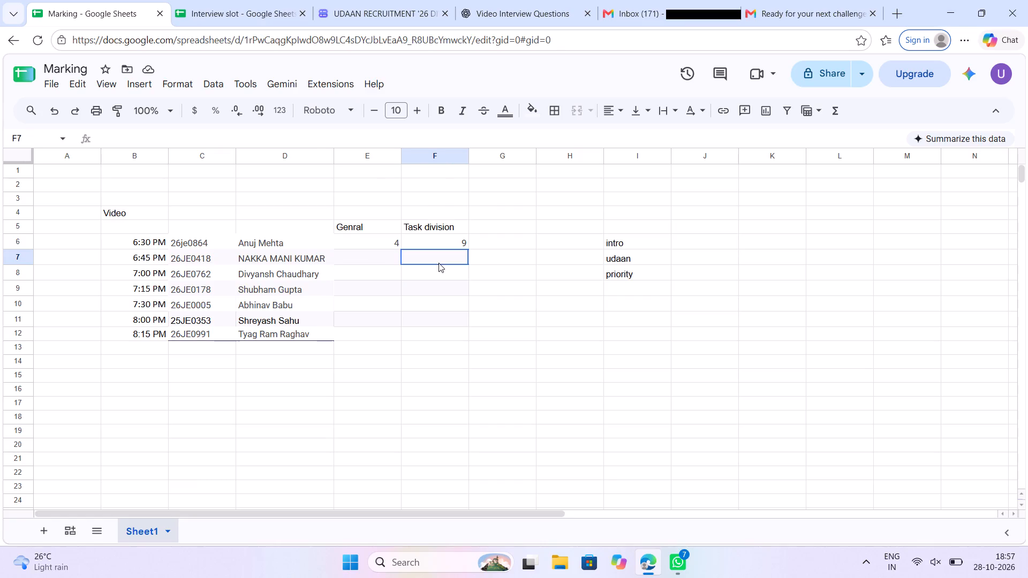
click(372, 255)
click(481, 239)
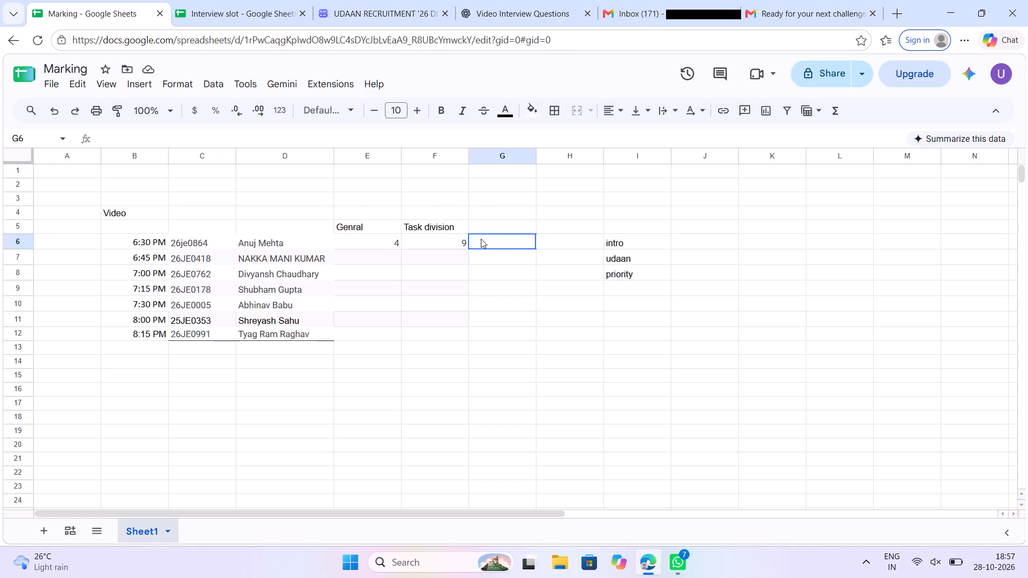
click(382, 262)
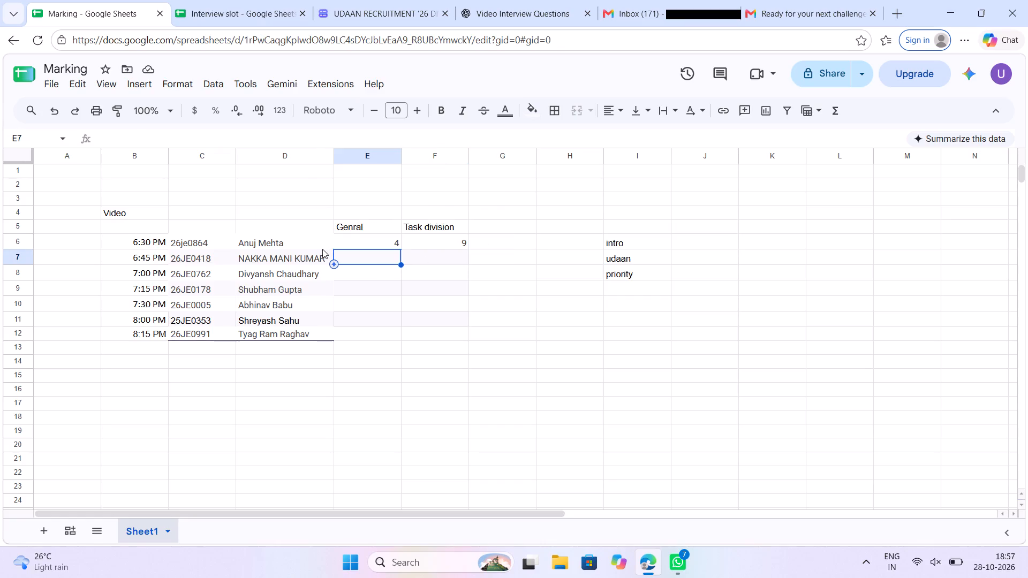
Select the name cell of the 6:30 PM candidate in the Marking sheet for a fill colour.
click(322, 249)
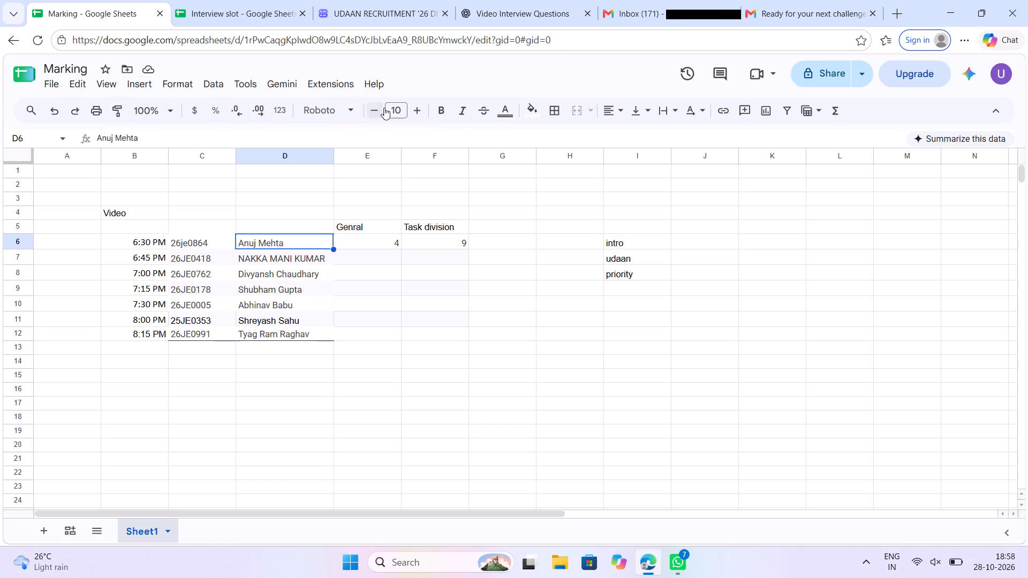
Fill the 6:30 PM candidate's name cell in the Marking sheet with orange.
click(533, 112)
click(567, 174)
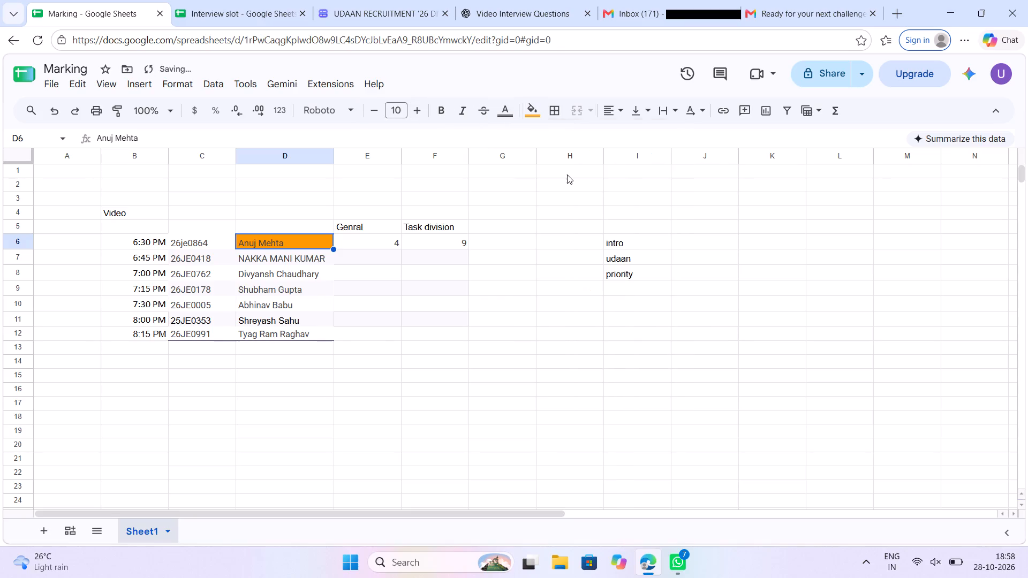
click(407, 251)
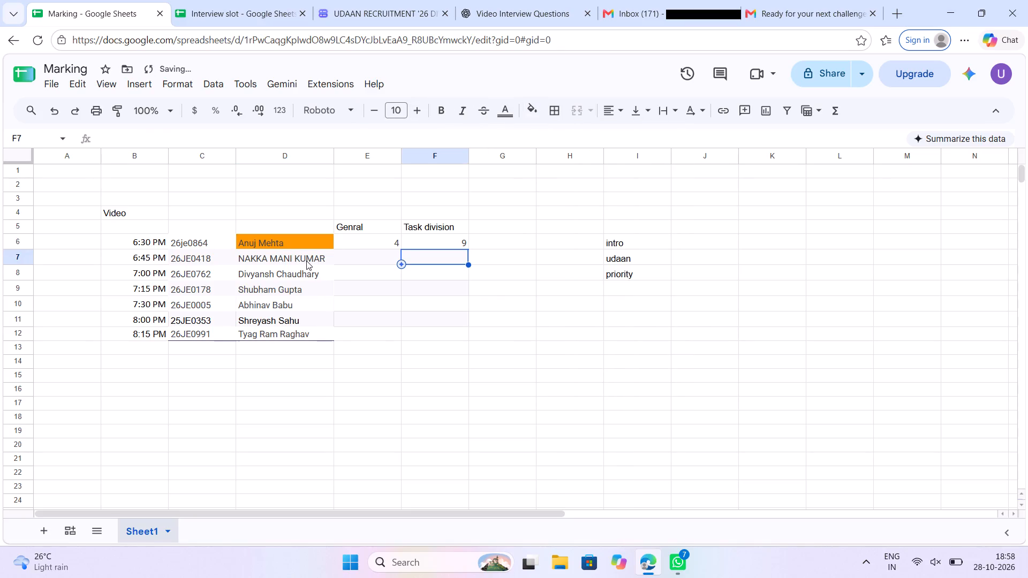
Fill the 6:45 PM candidate's name cell in the Marking sheet with bright green.
click(306, 261)
click(534, 117)
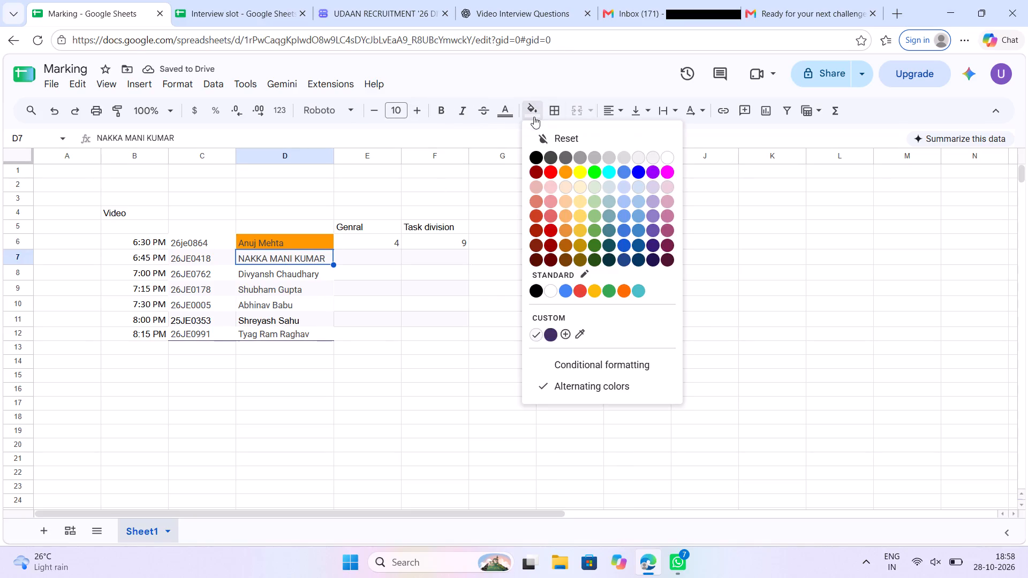
click(596, 171)
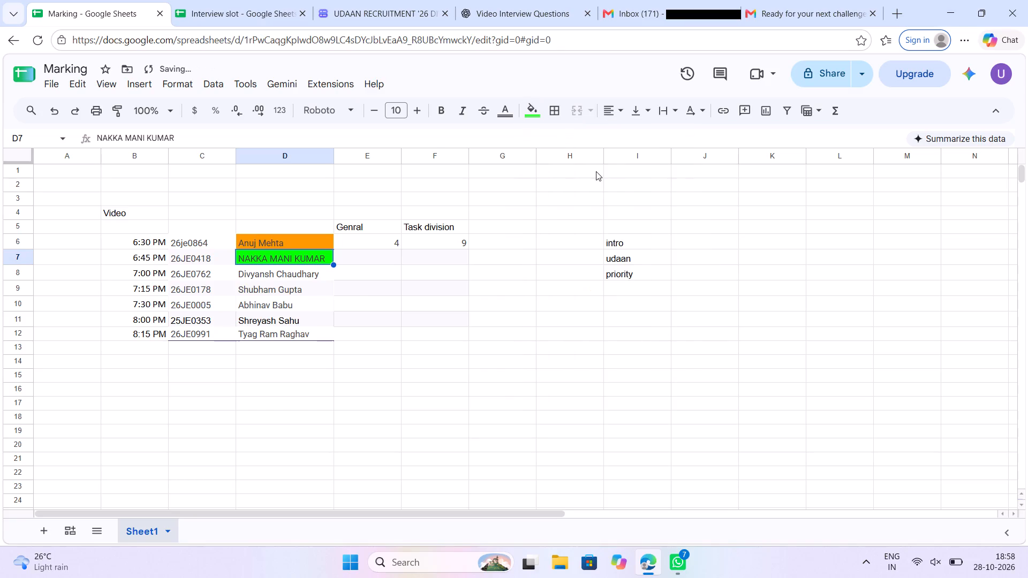
Change the fill of the 6:30 PM candidate's name cell to the same bright green.
click(309, 241)
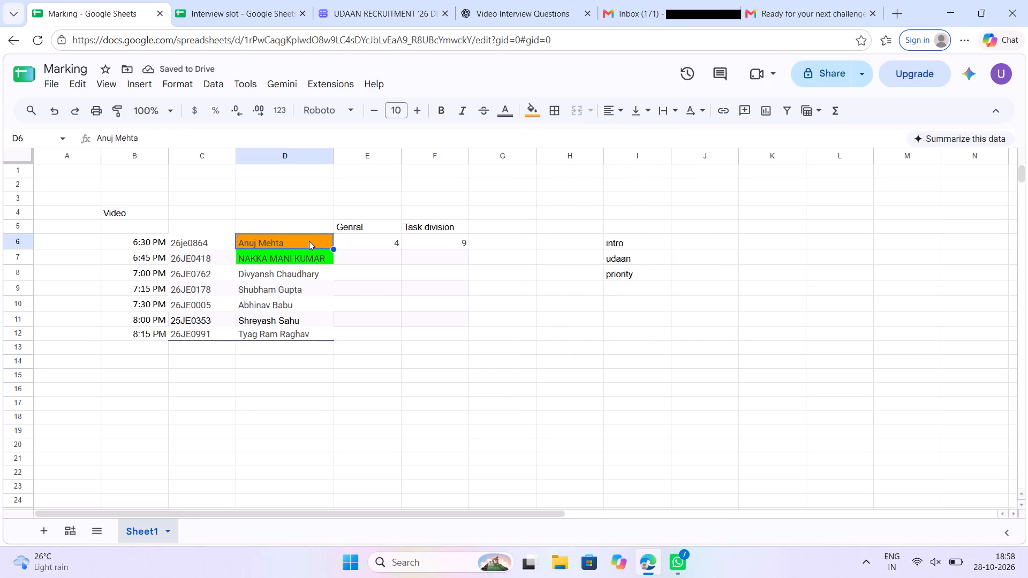
click(527, 107)
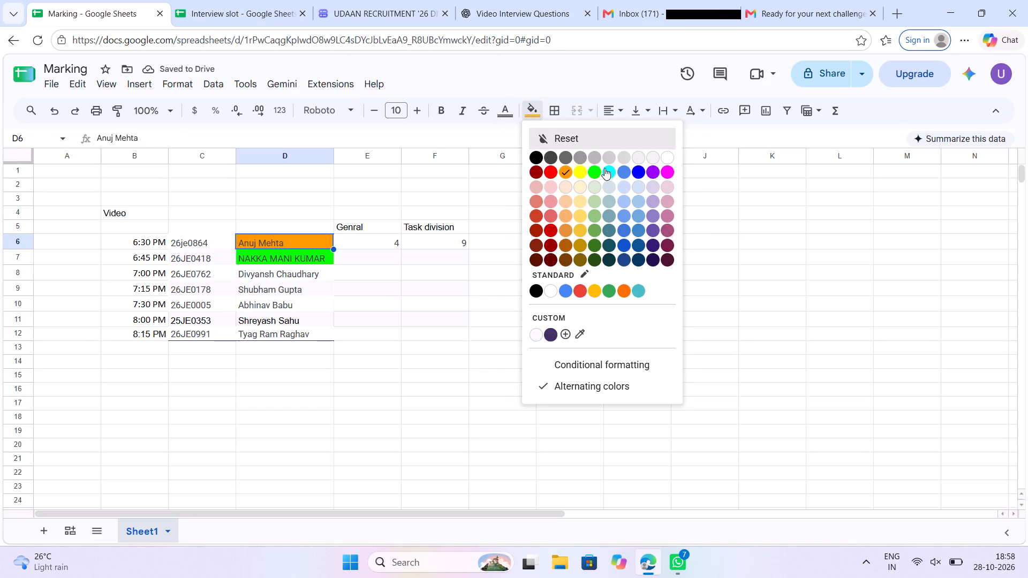
click(596, 170)
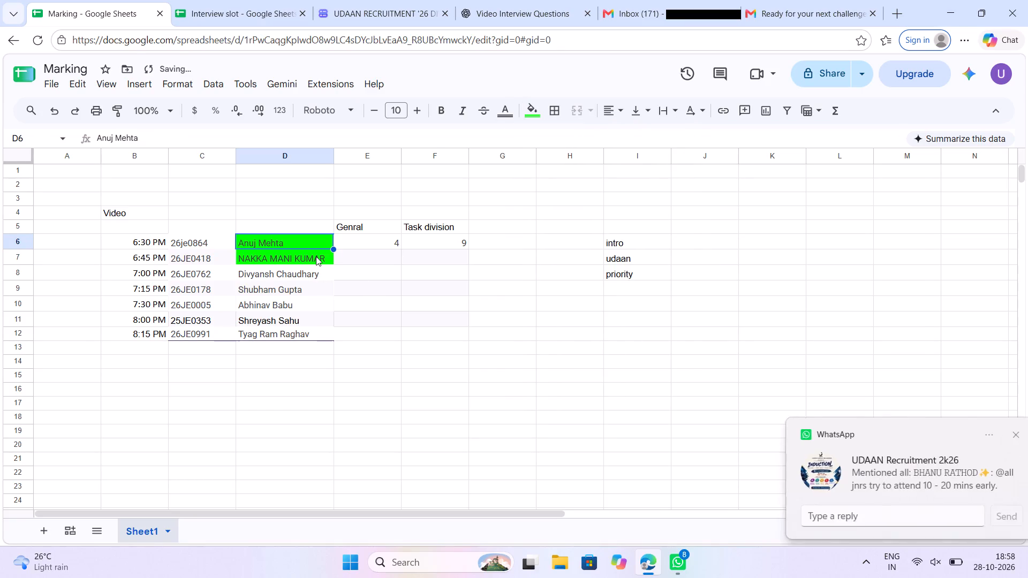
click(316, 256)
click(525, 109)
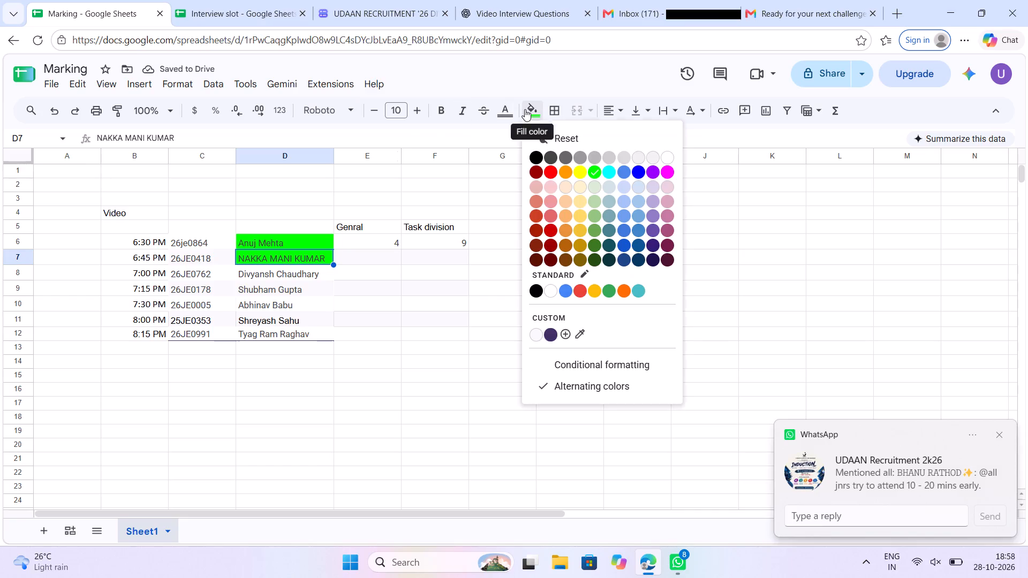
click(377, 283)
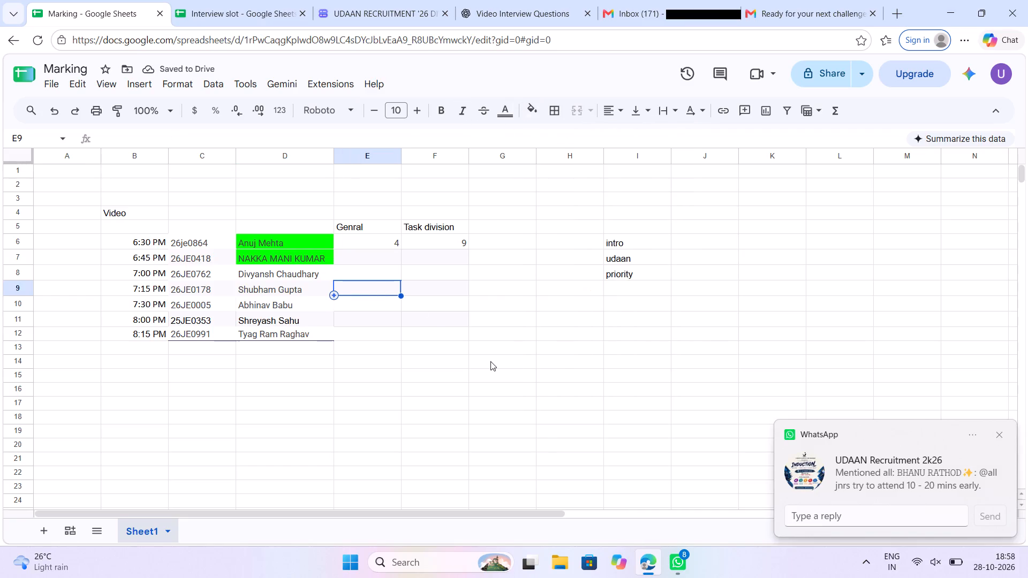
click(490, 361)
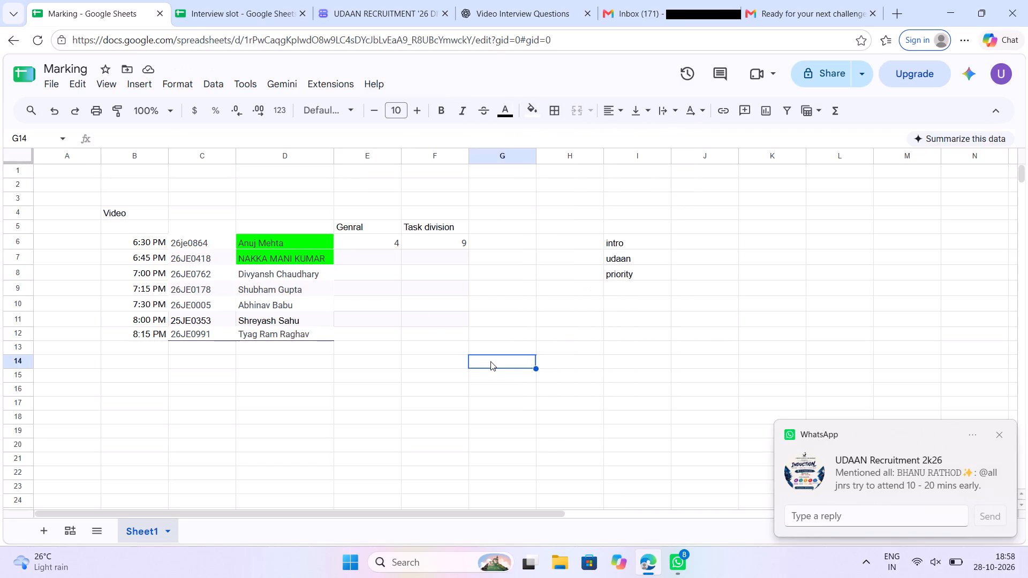
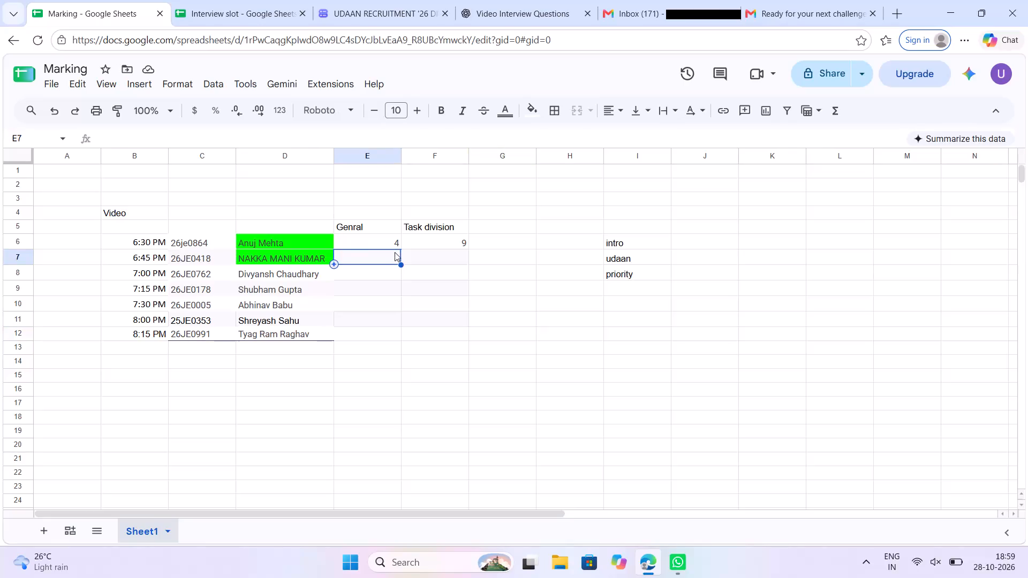
Enter the 6:45 PM candidate's scores in the Marking sheet: 3 for Genral and 9 for Task division.
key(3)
click(428, 258)
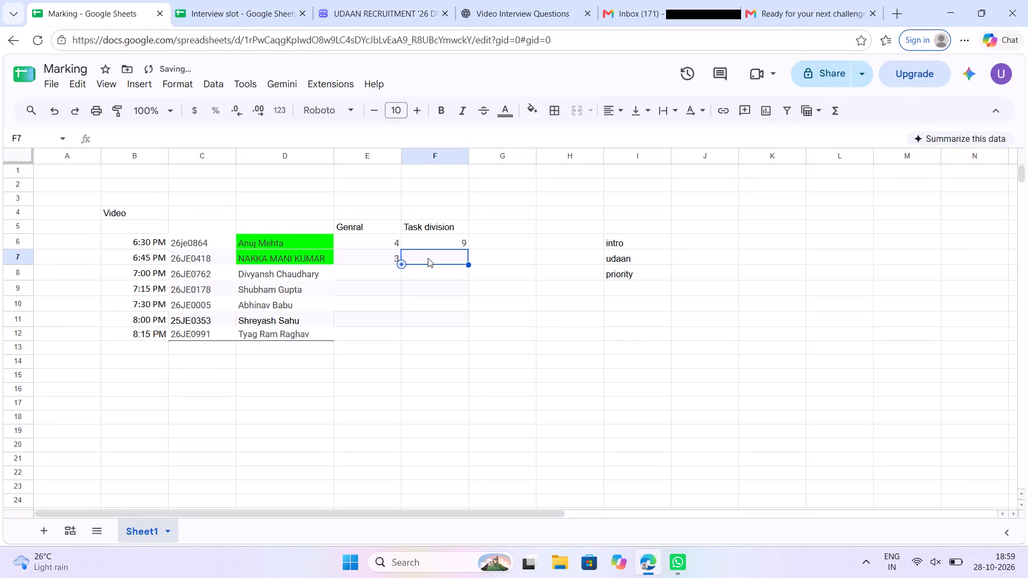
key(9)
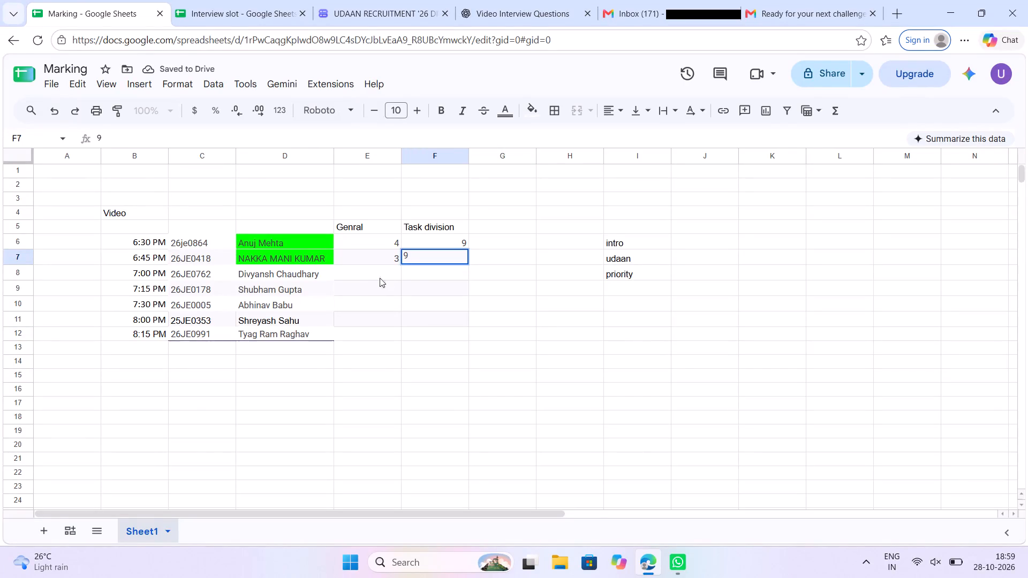
click(369, 273)
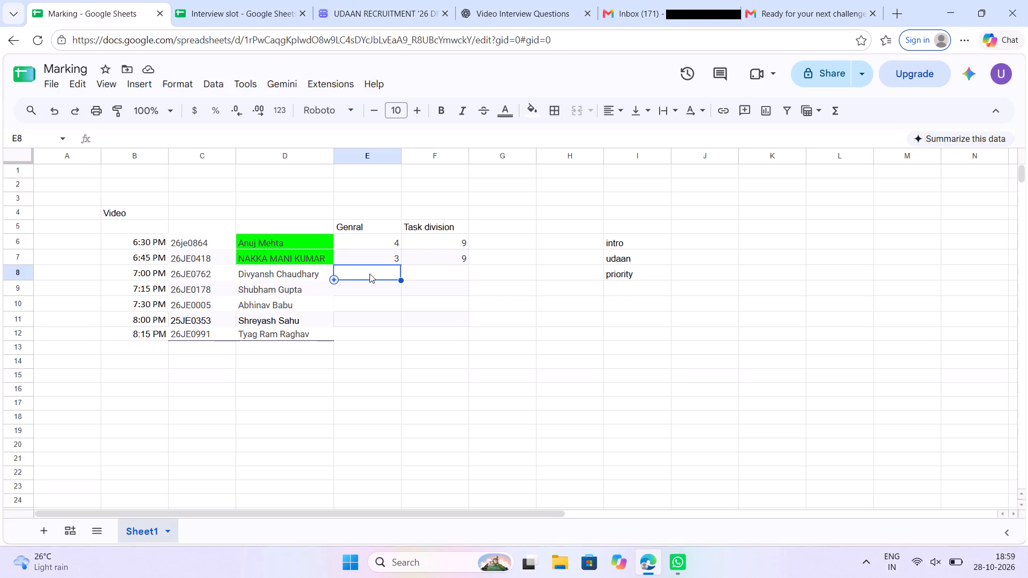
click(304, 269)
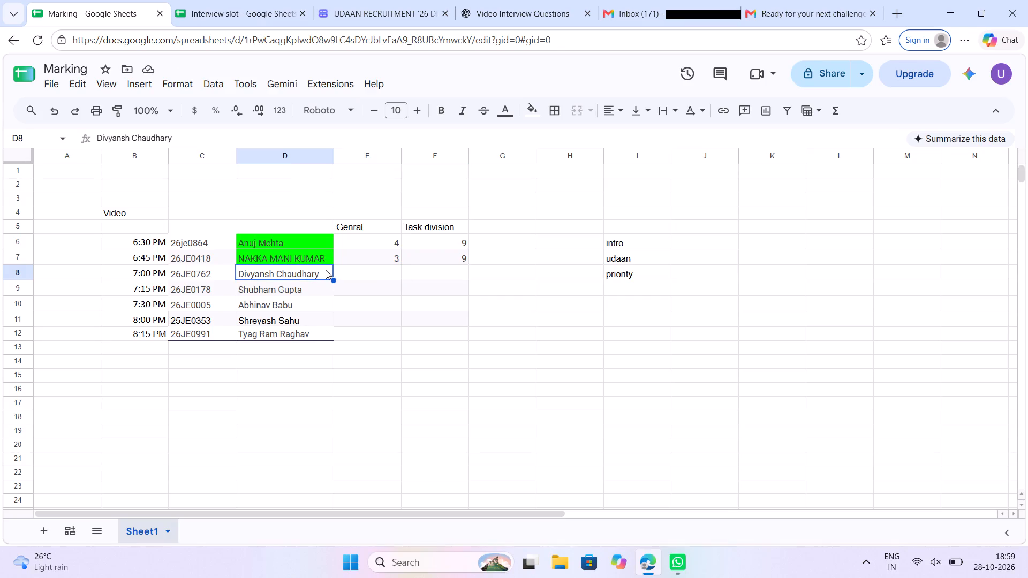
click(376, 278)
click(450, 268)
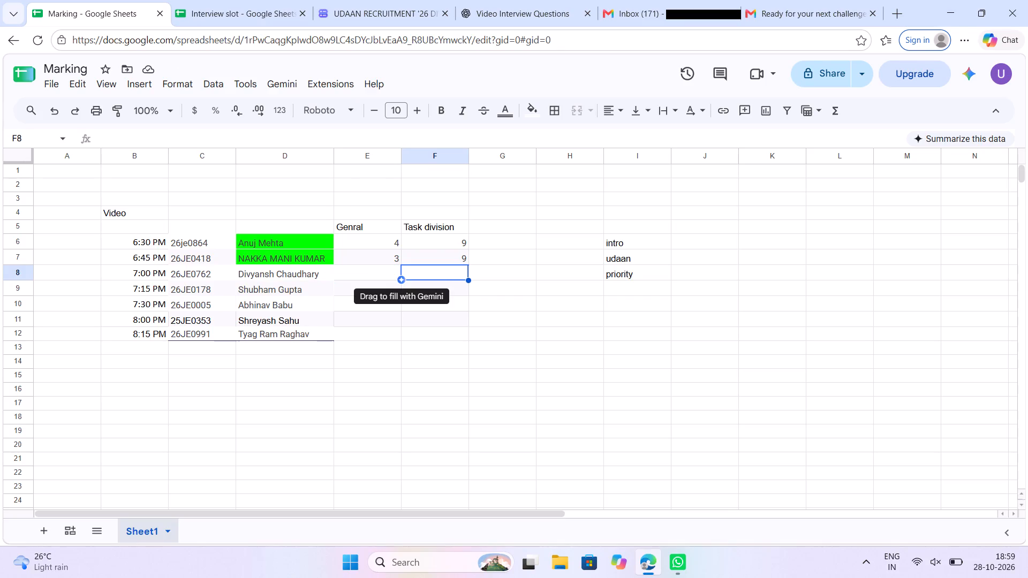
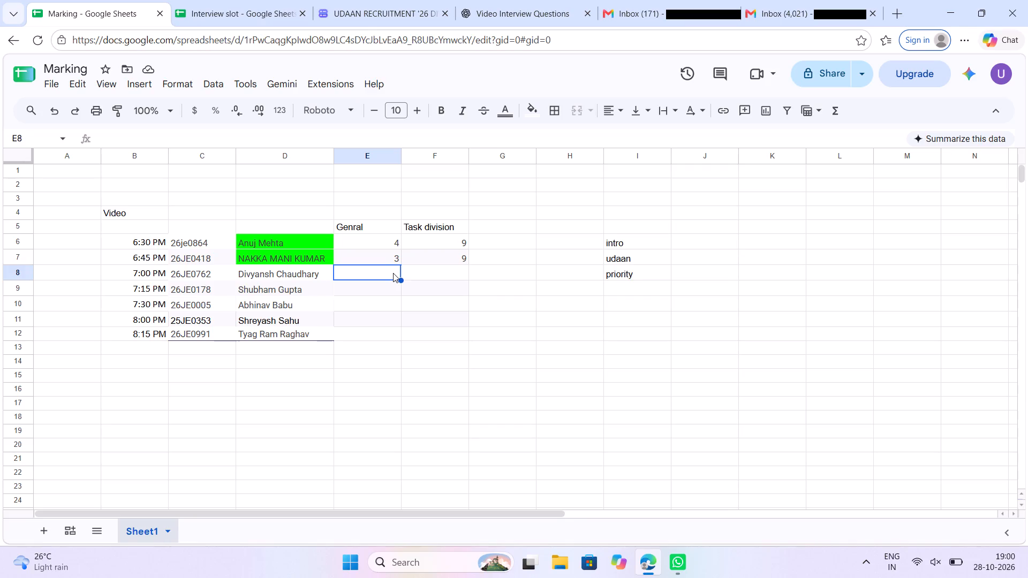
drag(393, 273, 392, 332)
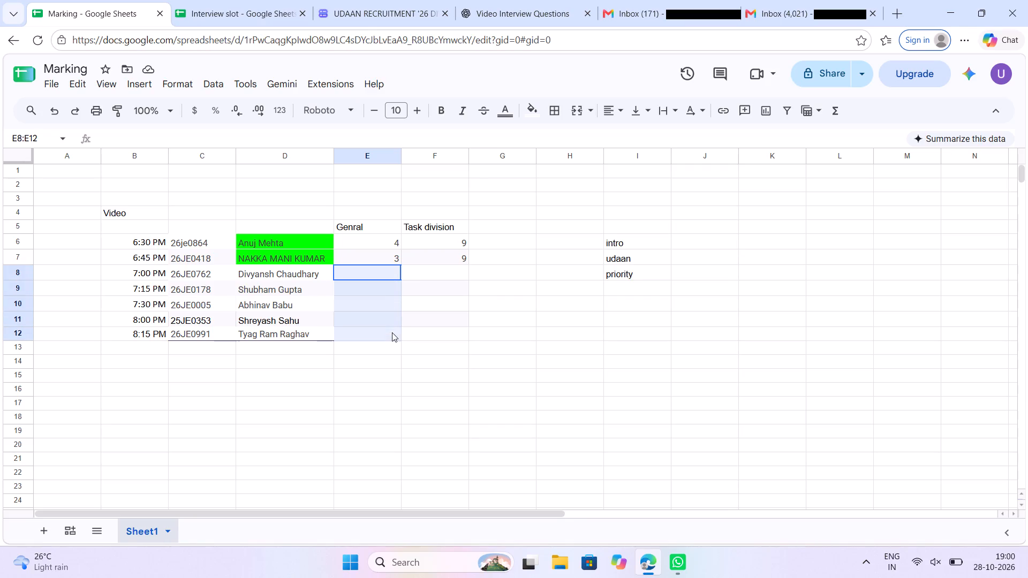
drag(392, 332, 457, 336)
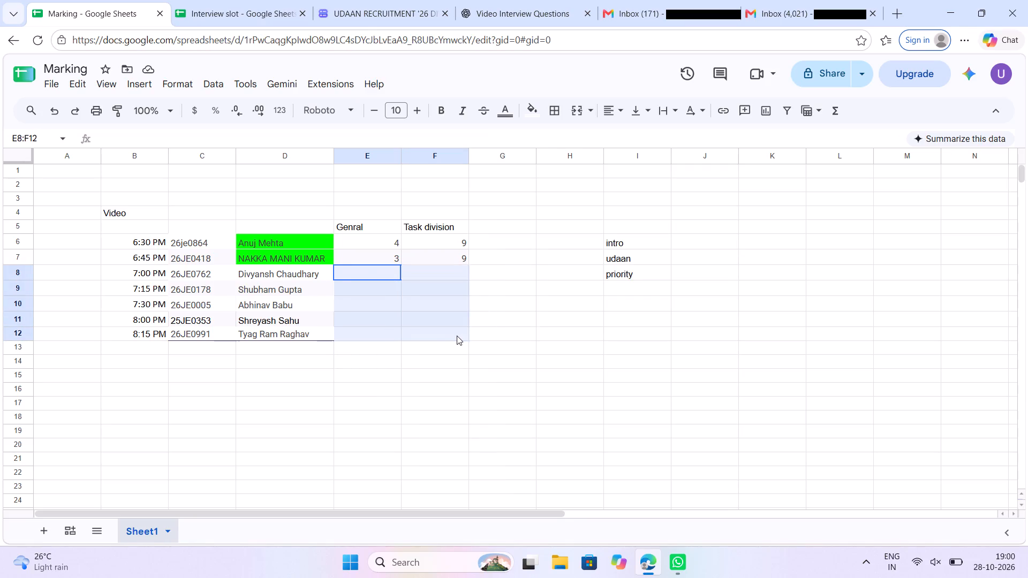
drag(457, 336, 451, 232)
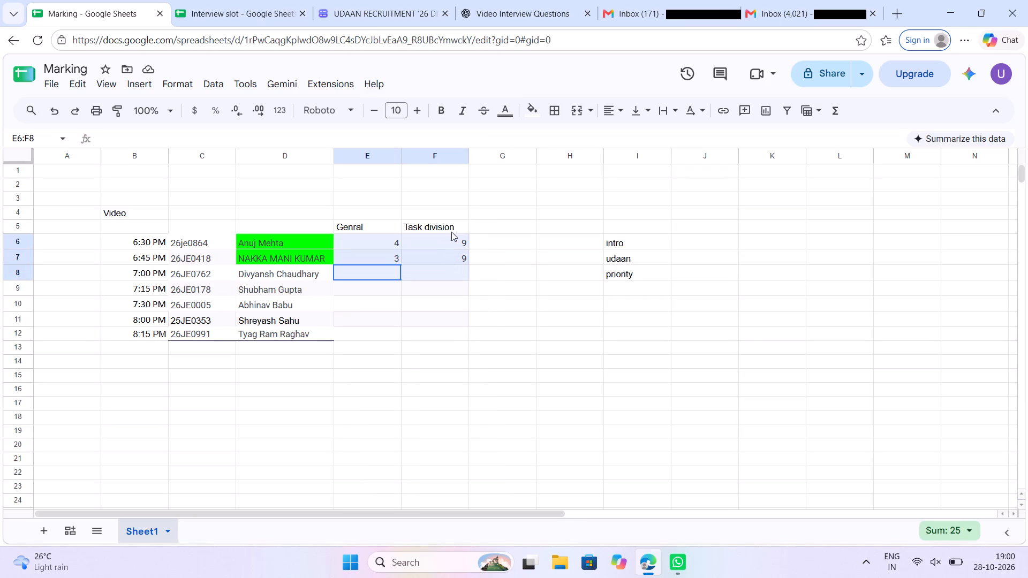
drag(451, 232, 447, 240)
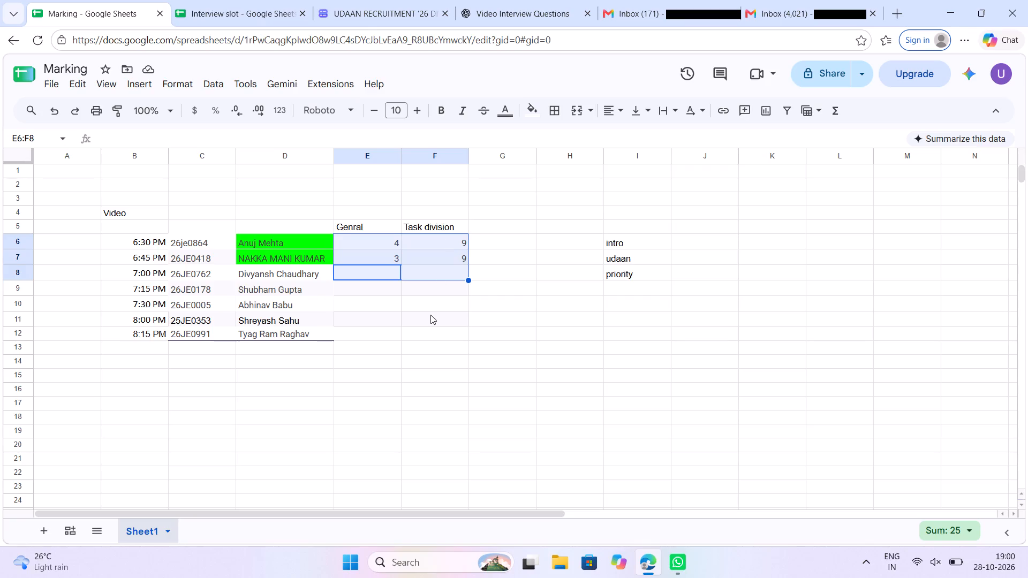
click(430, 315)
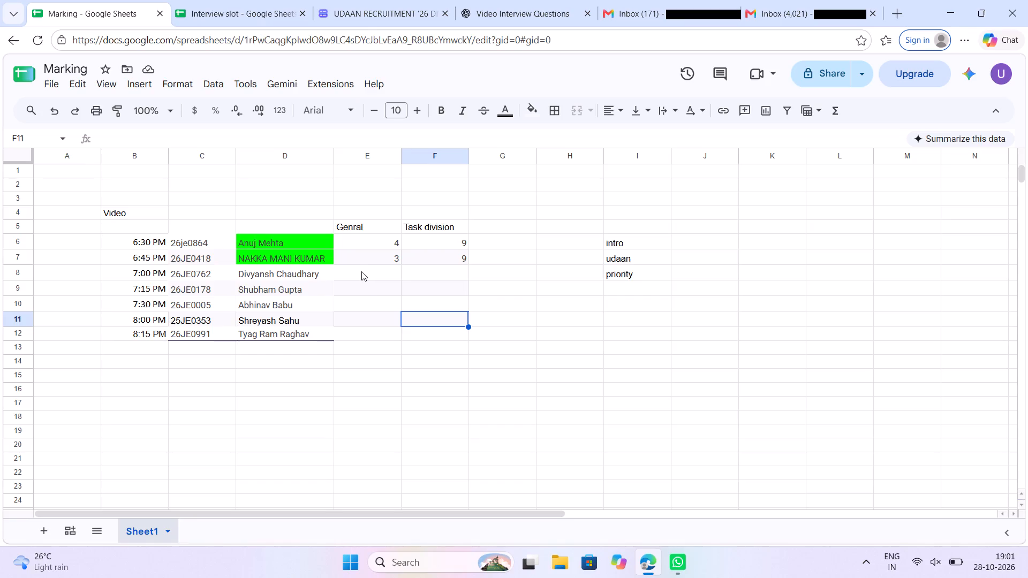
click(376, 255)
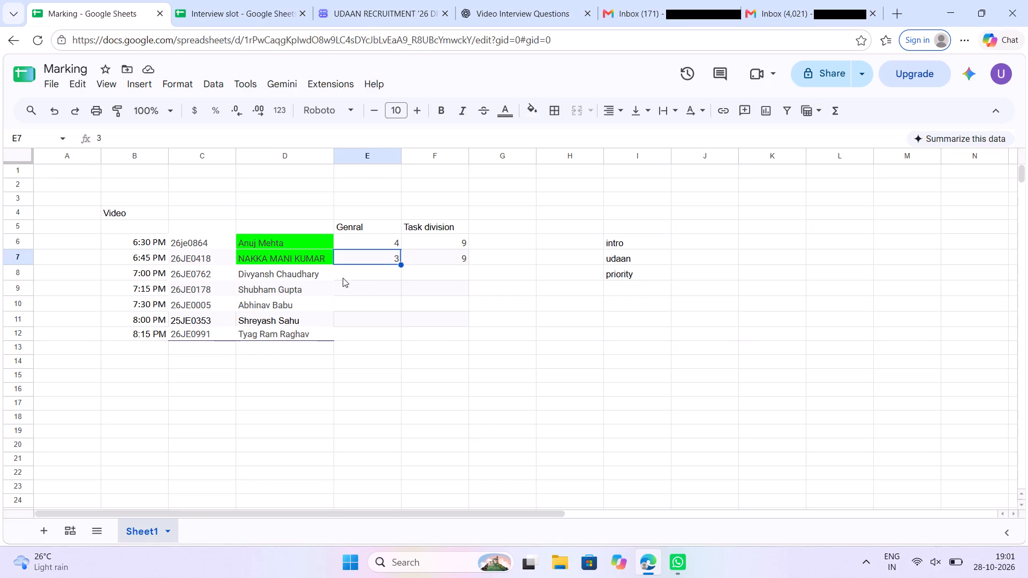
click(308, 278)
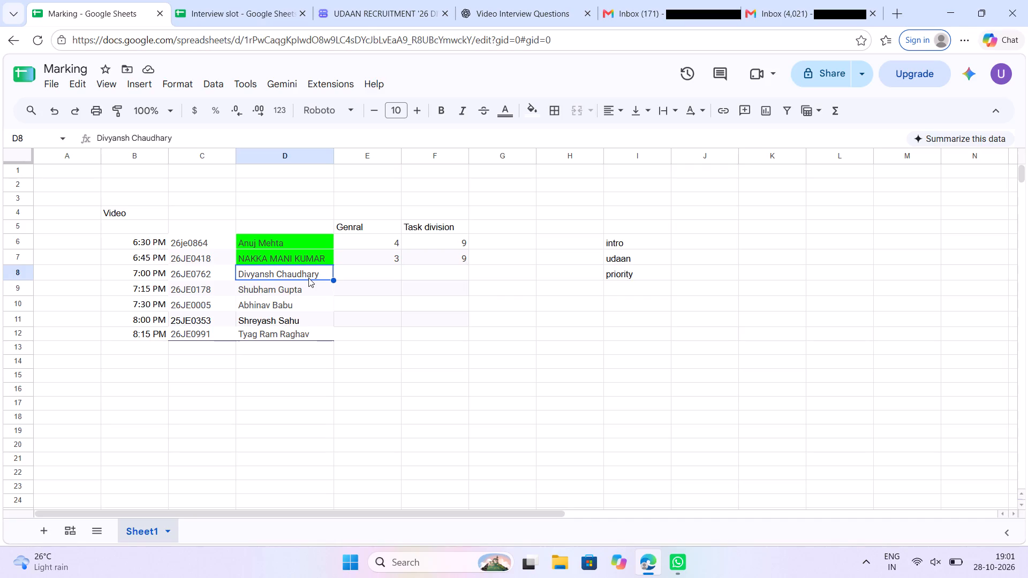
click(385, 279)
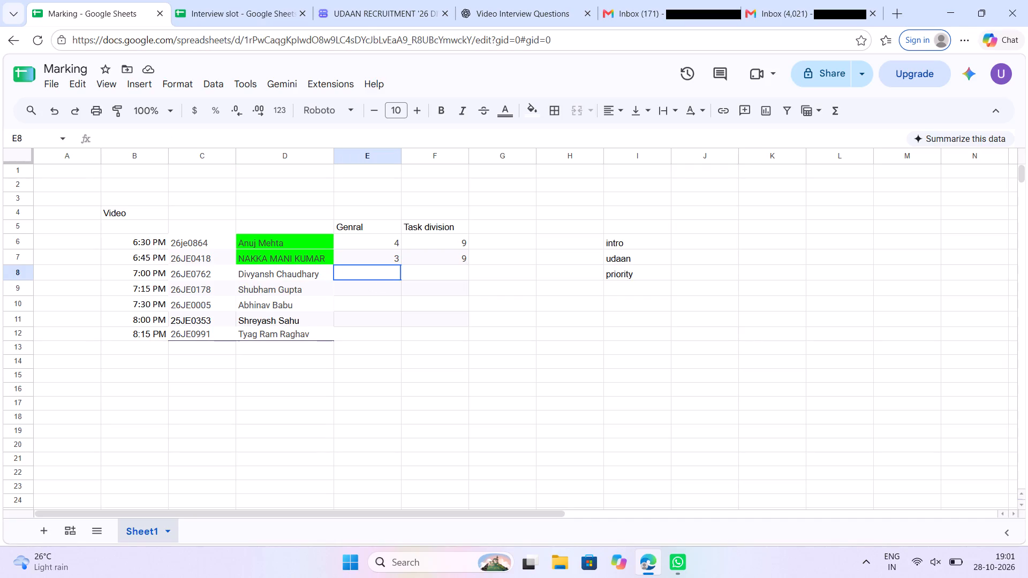
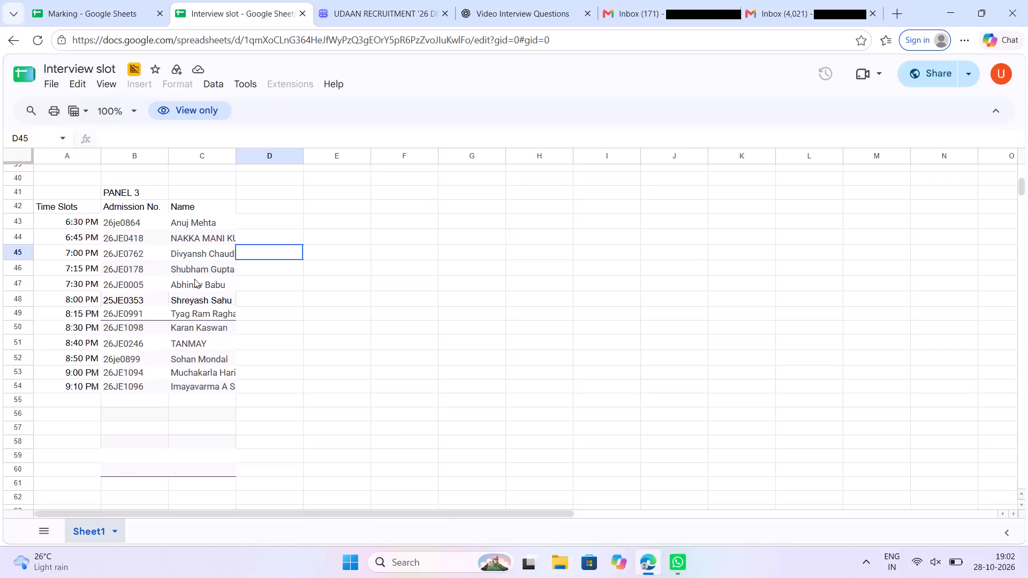
Look through the Panel 1, Panel 2 and Panel 3 candidate lists and time slots in the Interview slot spreadsheet.
scroll(194, 279, up, 3)
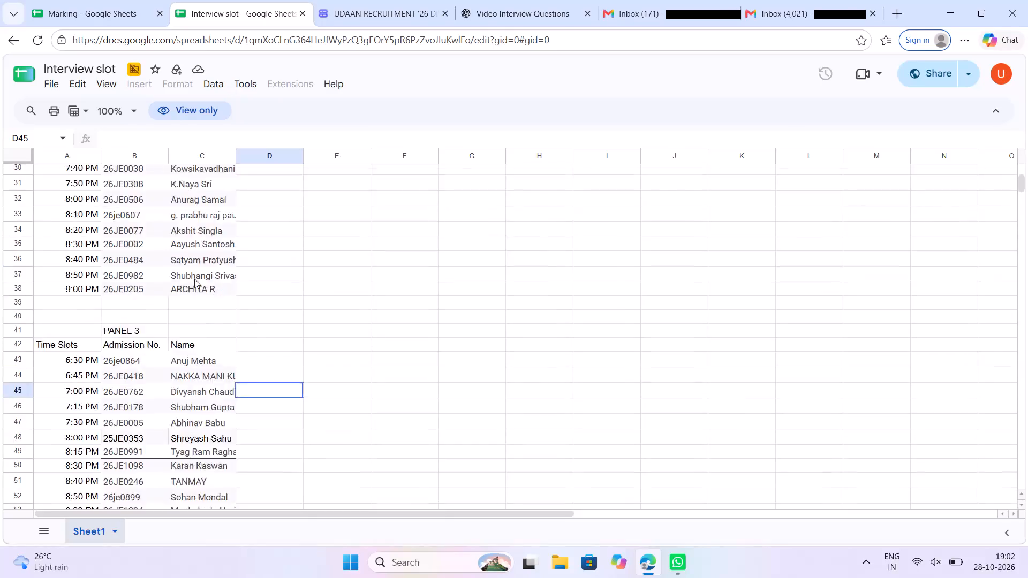
scroll(194, 279, up, 2)
scroll(194, 279, down, 1)
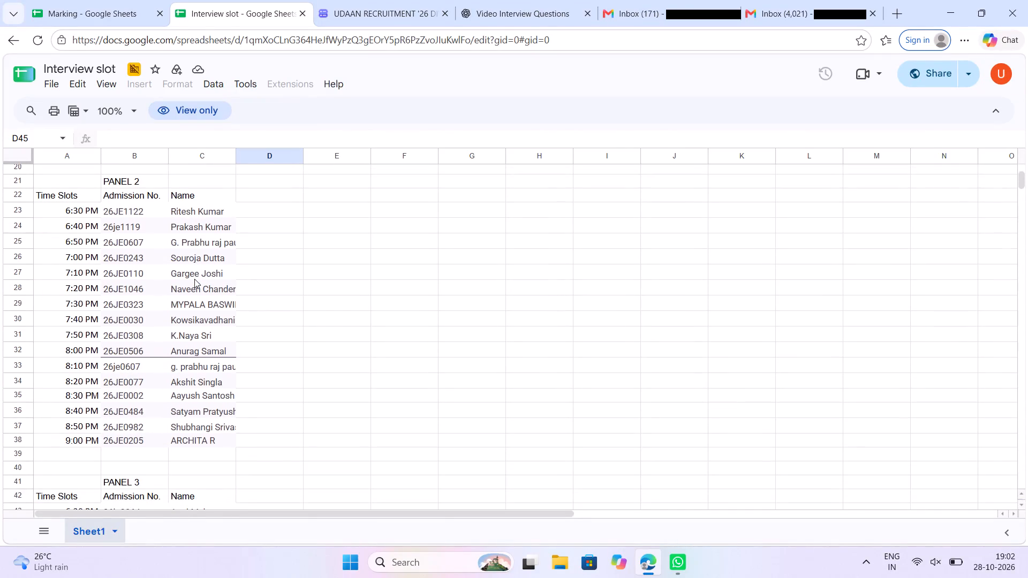
scroll(194, 279, down, 2)
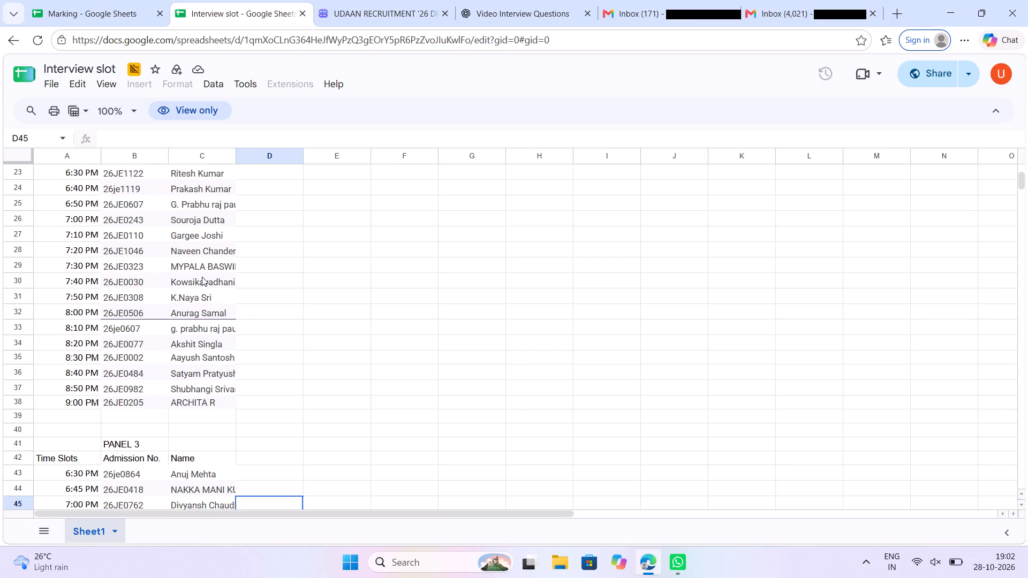
scroll(202, 277, down, 2)
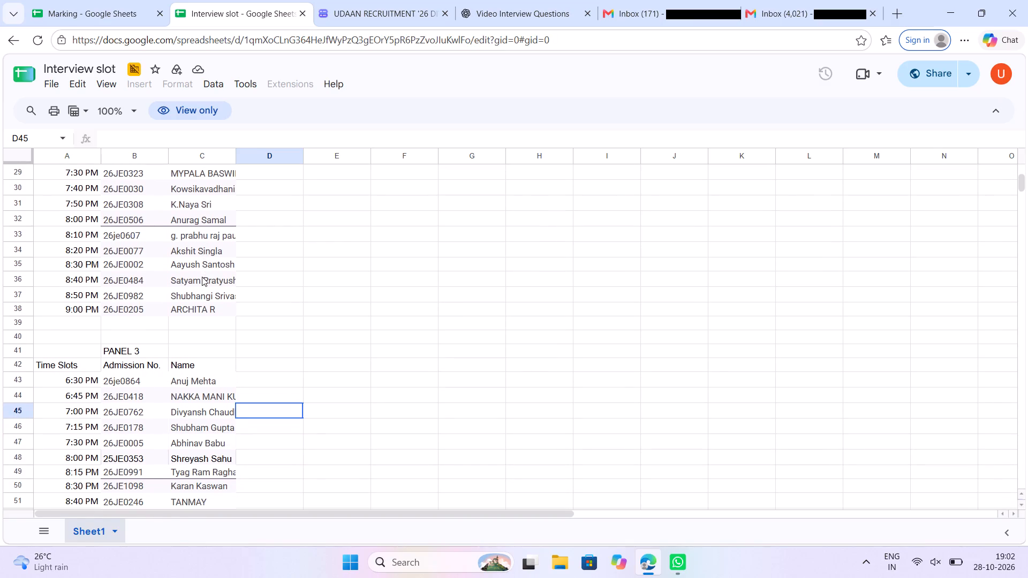
scroll(202, 277, down, 1)
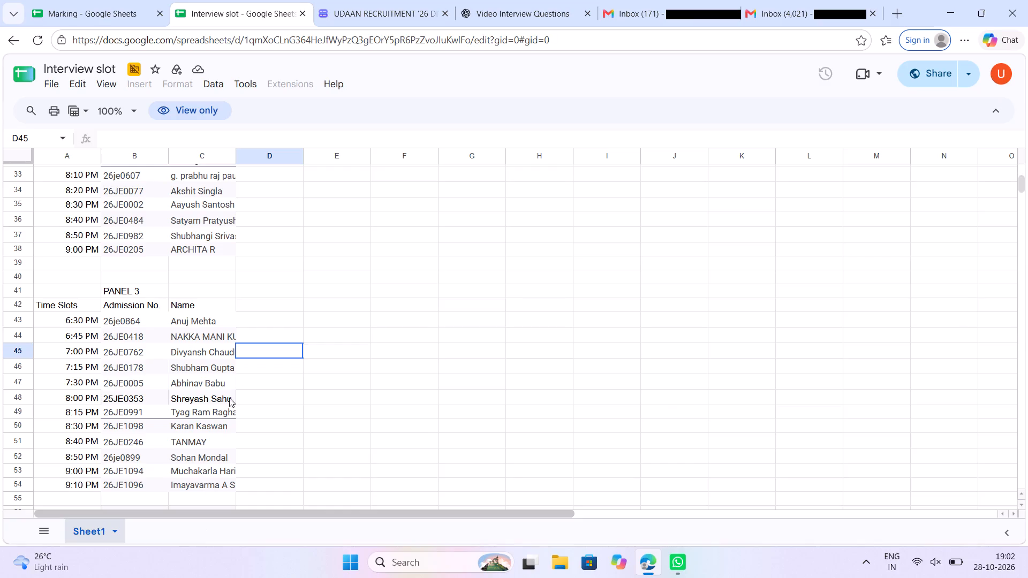
scroll(243, 367, up, 3)
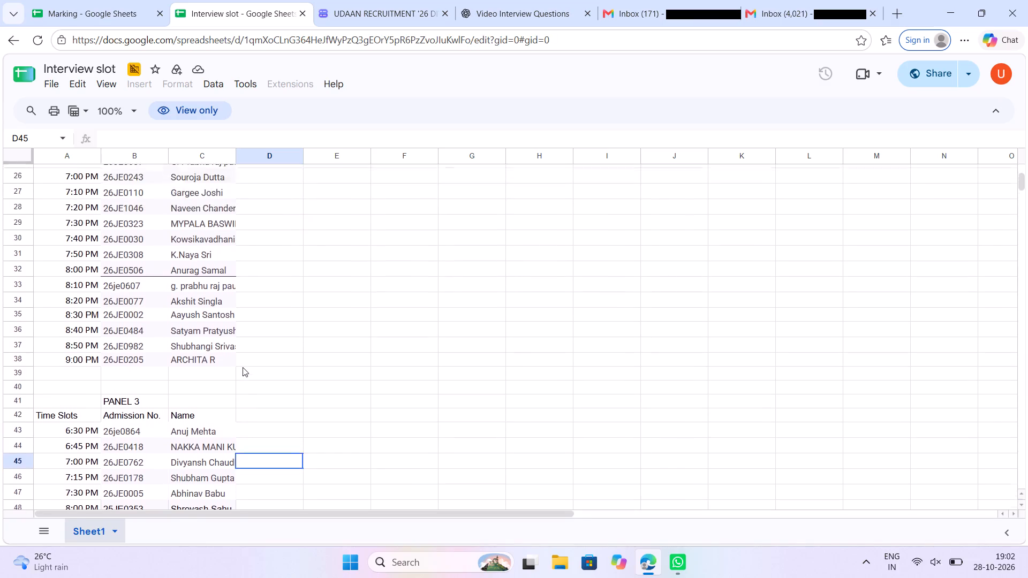
scroll(243, 367, up, 3)
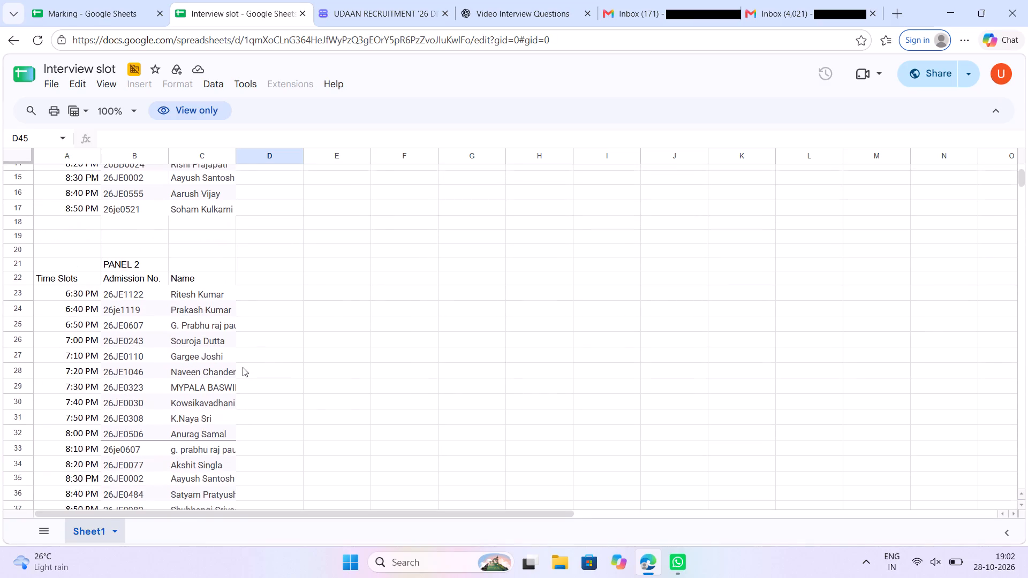
scroll(243, 367, up, 3)
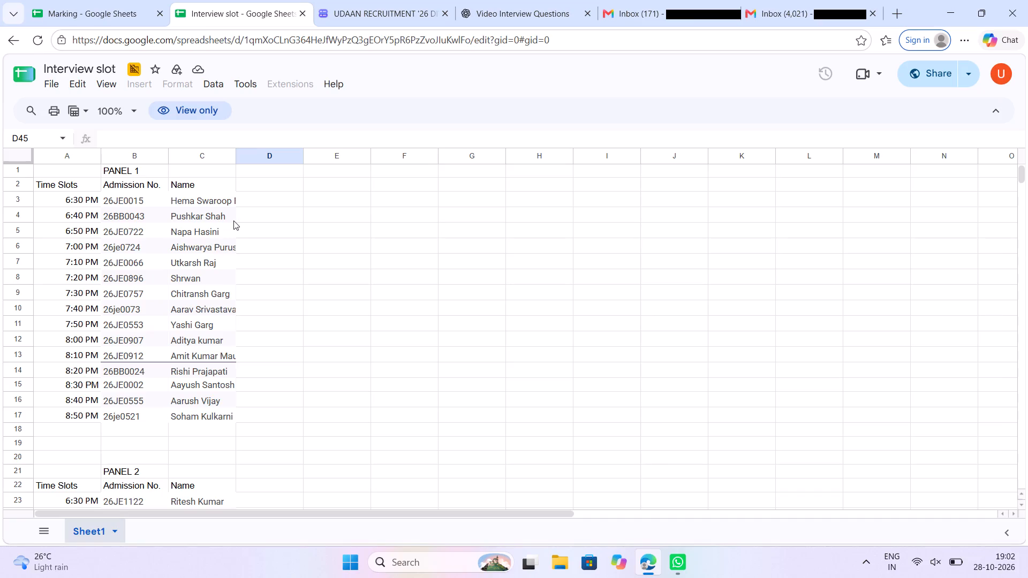
scroll(233, 220, down, 1)
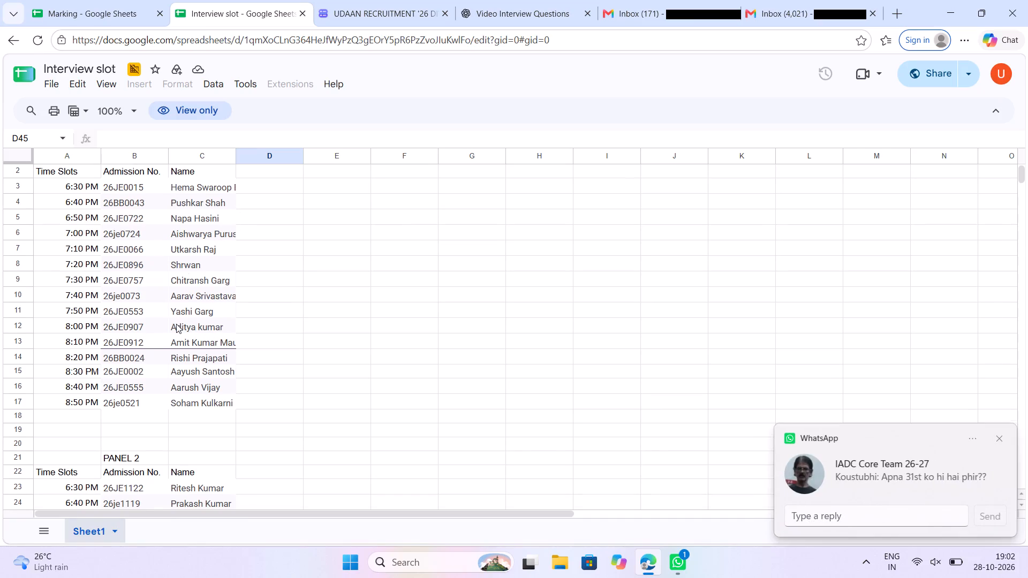
scroll(176, 324, down, 1)
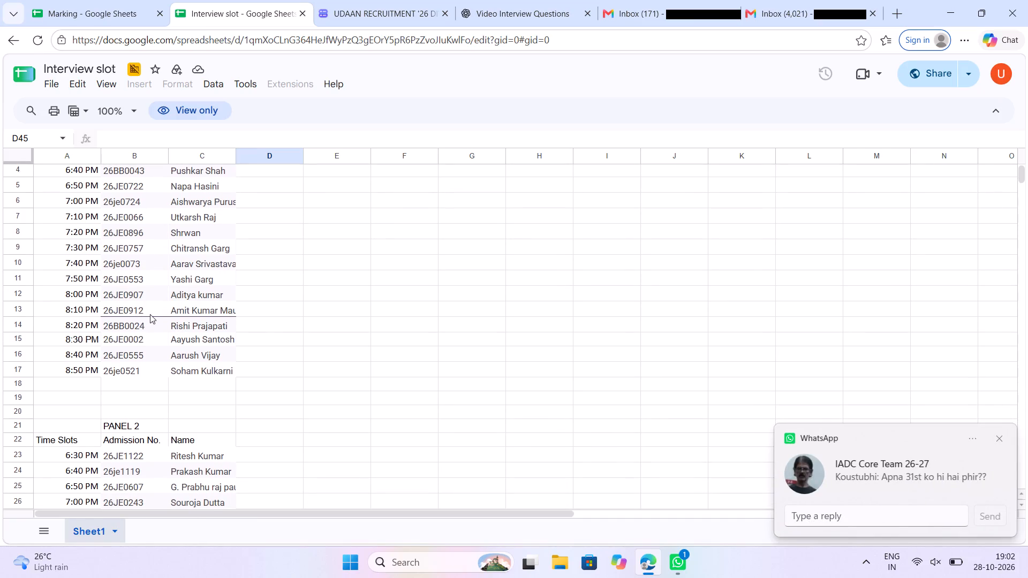
scroll(215, 344, down, 1)
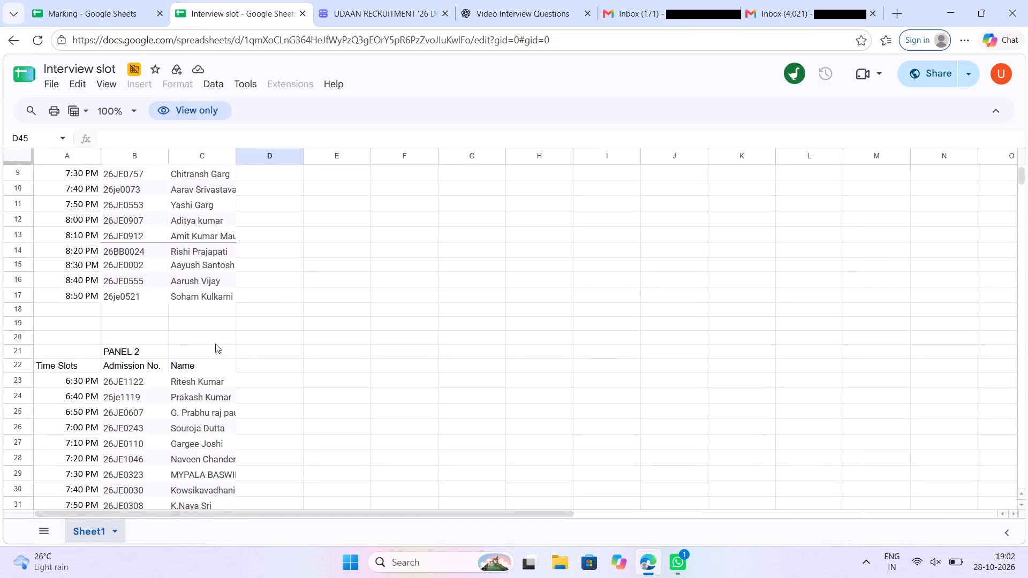
scroll(215, 344, up, 1)
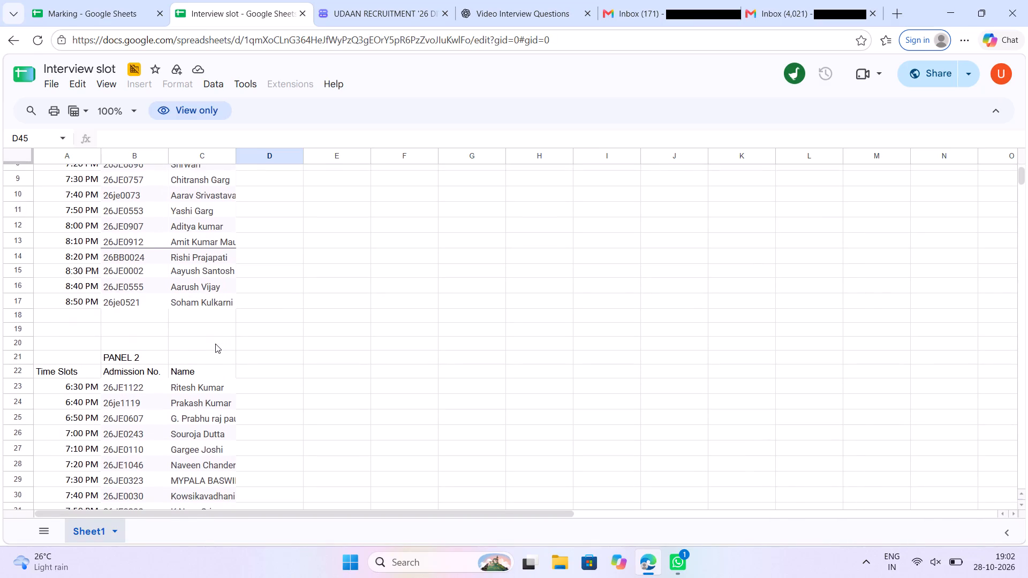
scroll(215, 344, up, 1)
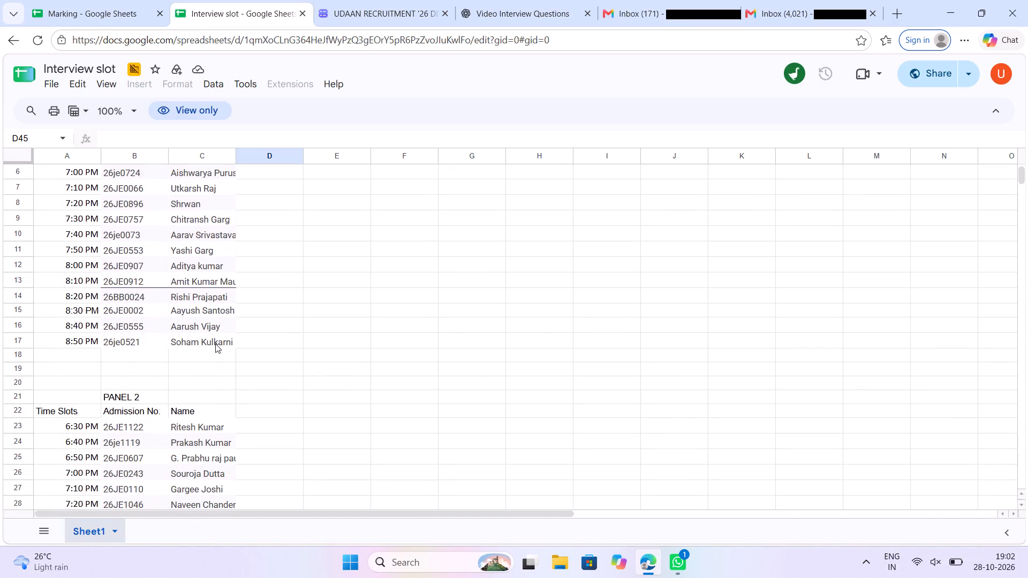
Review the candidates and time slots of Panels 1 to 3, including the Panel 3 names from 8:30 PM to 9:10 PM.
click(104, 344)
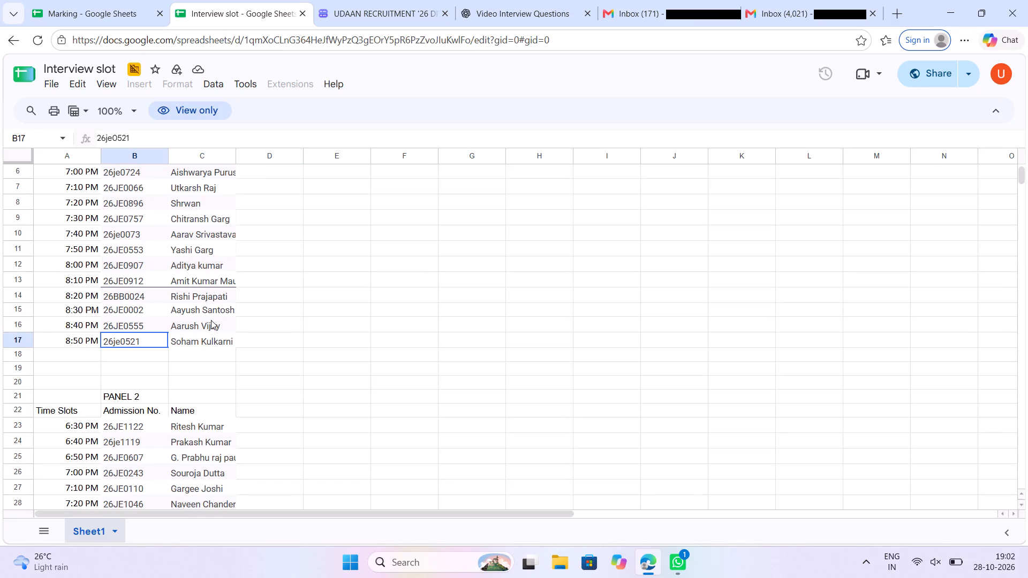
click(211, 320)
scroll(211, 320, down, 6)
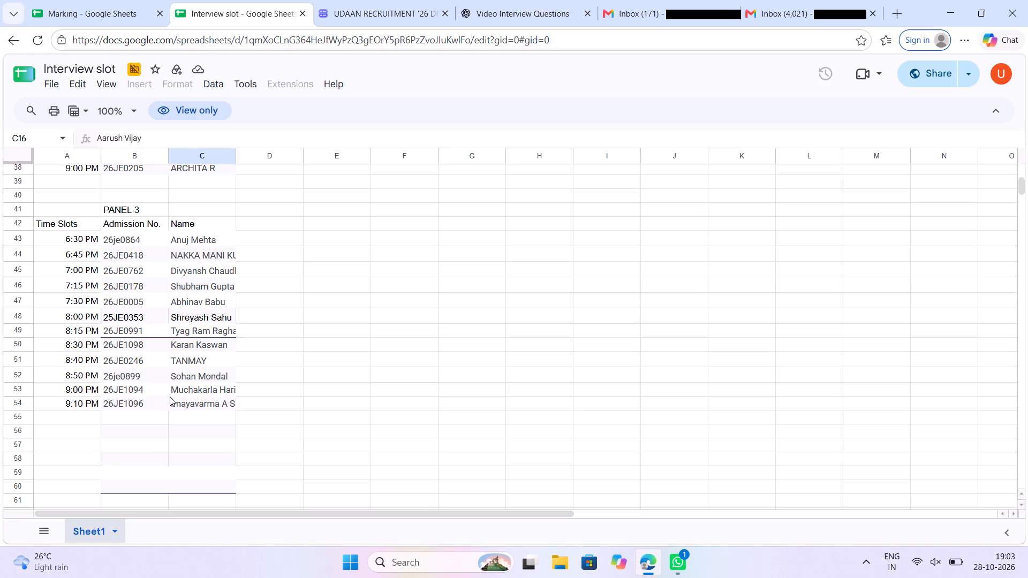
scroll(170, 397, up, 3)
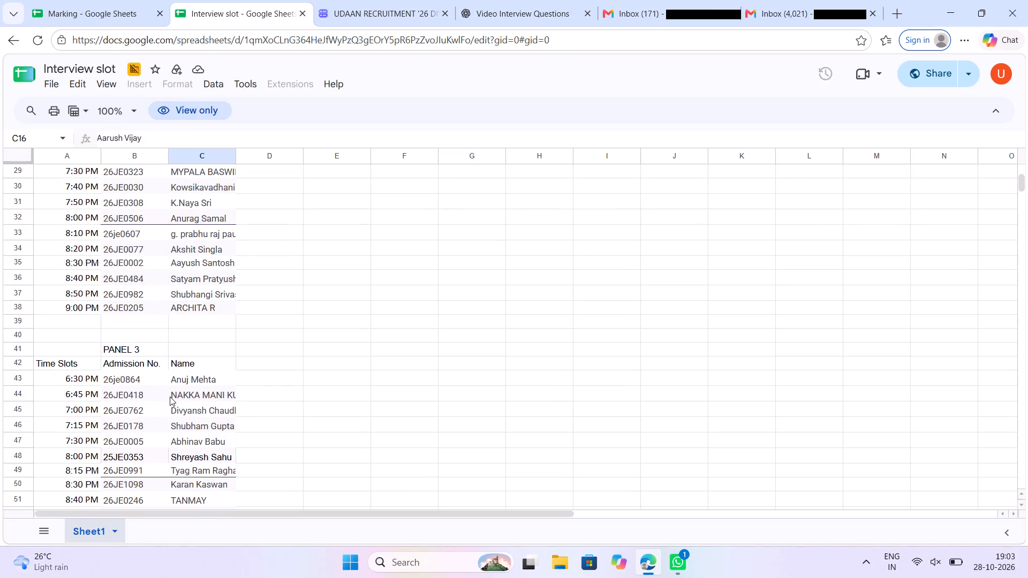
scroll(170, 397, up, 3)
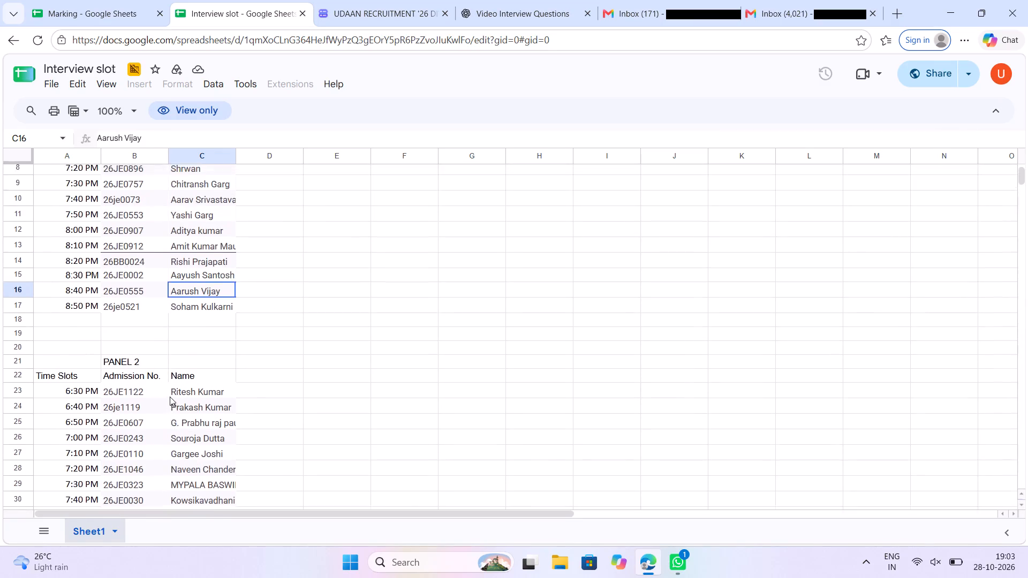
scroll(170, 397, up, 4)
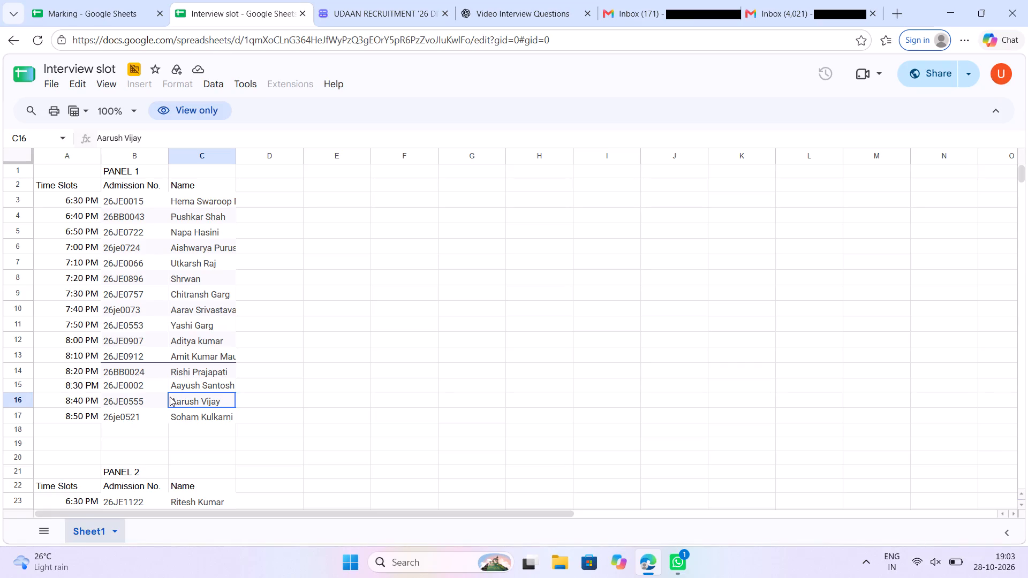
scroll(170, 397, down, 3)
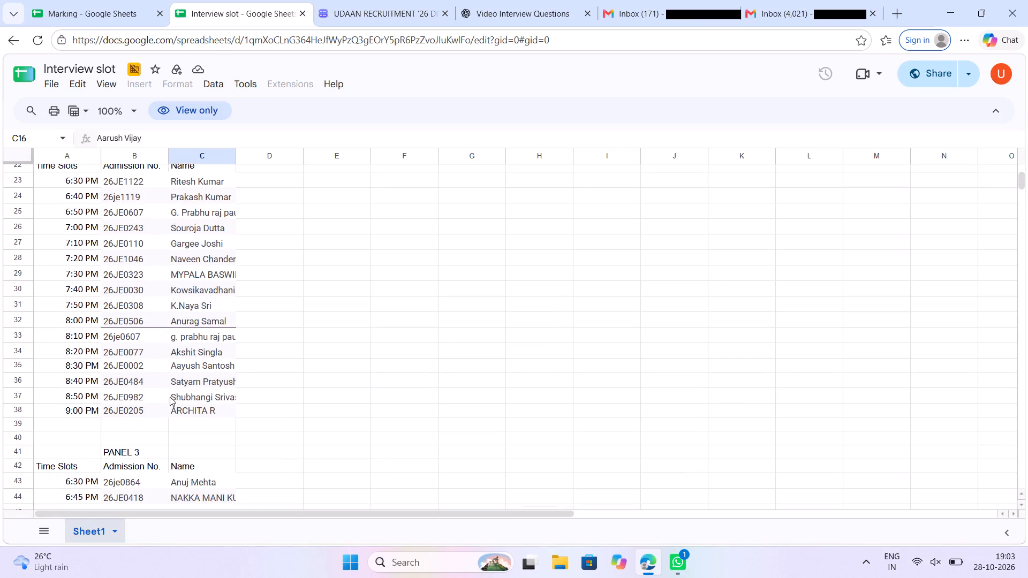
scroll(170, 397, down, 4)
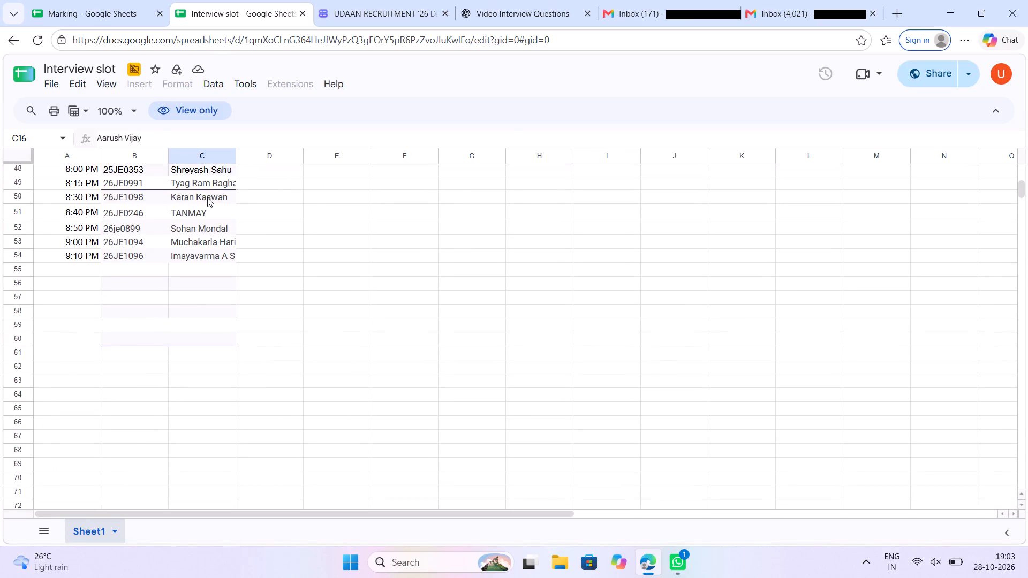
click(207, 197)
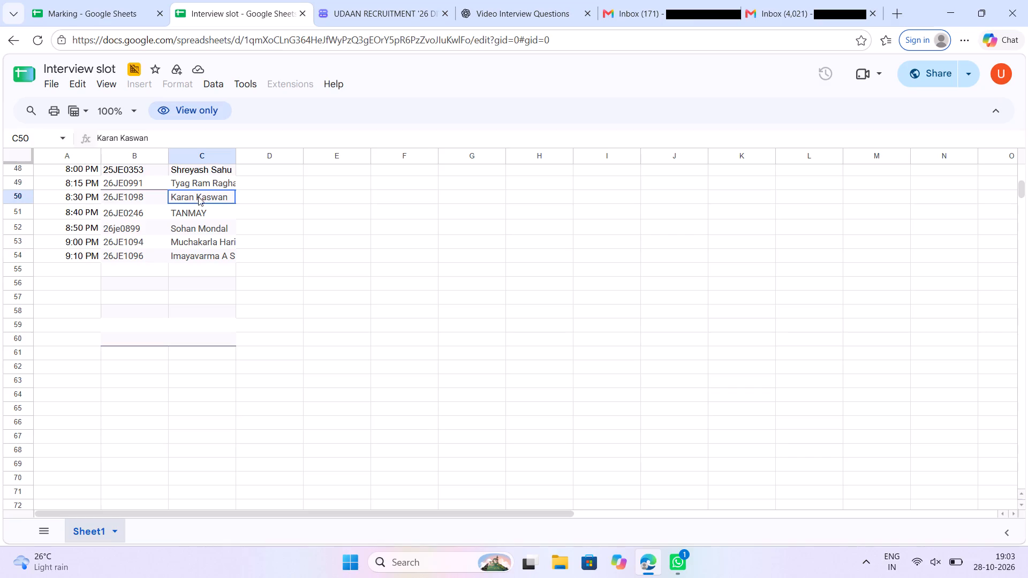
drag(200, 197, 198, 258)
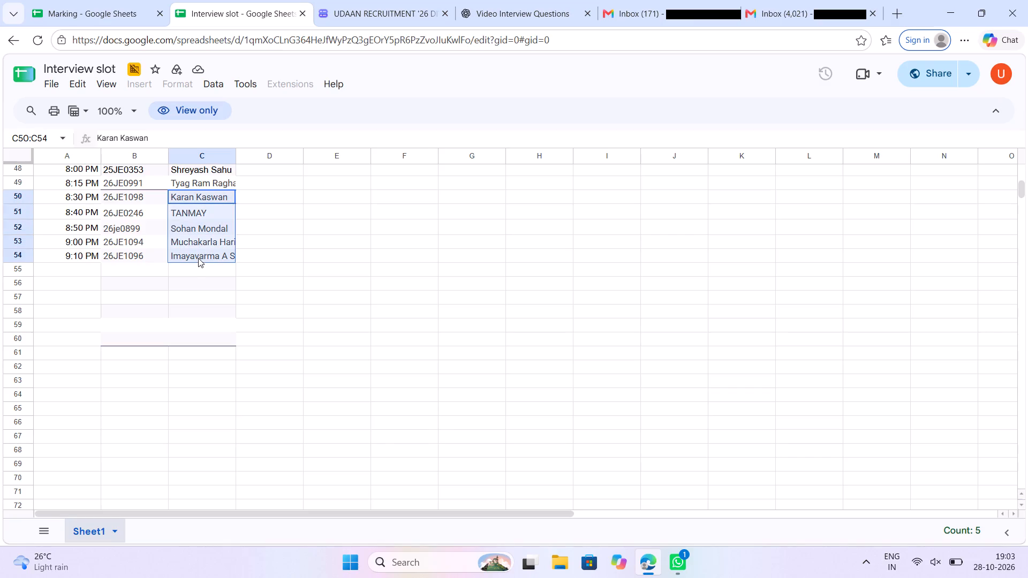
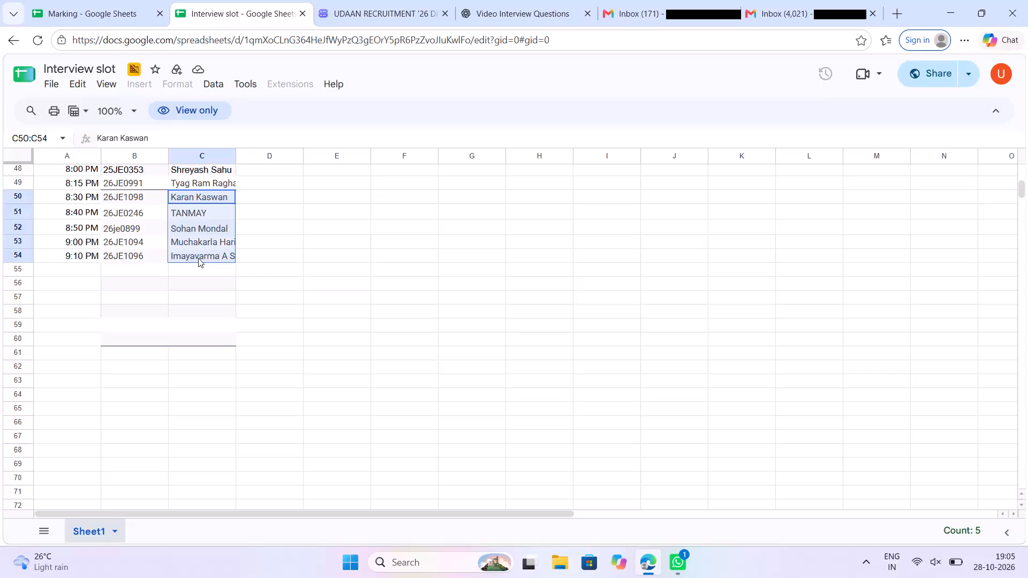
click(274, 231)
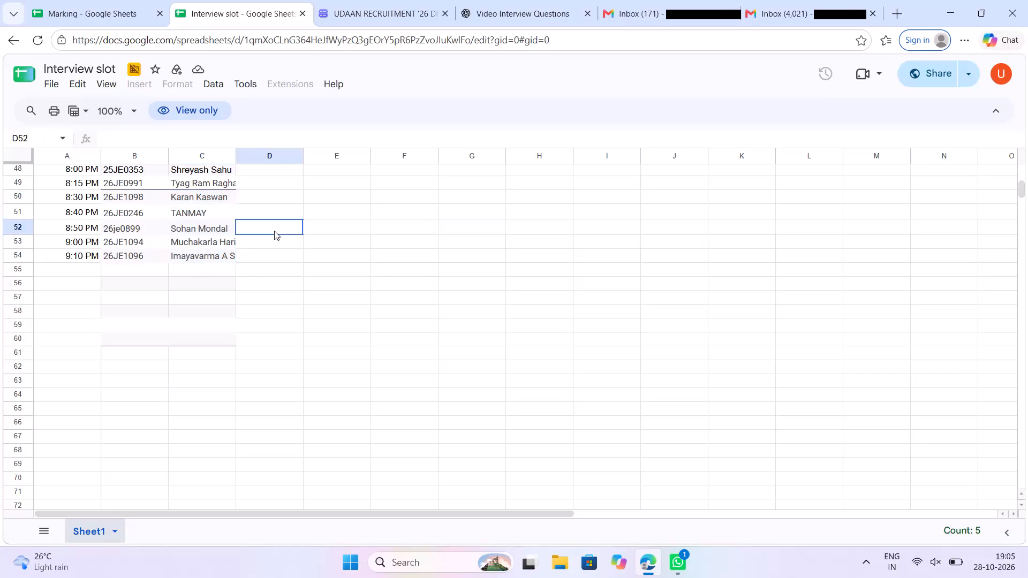
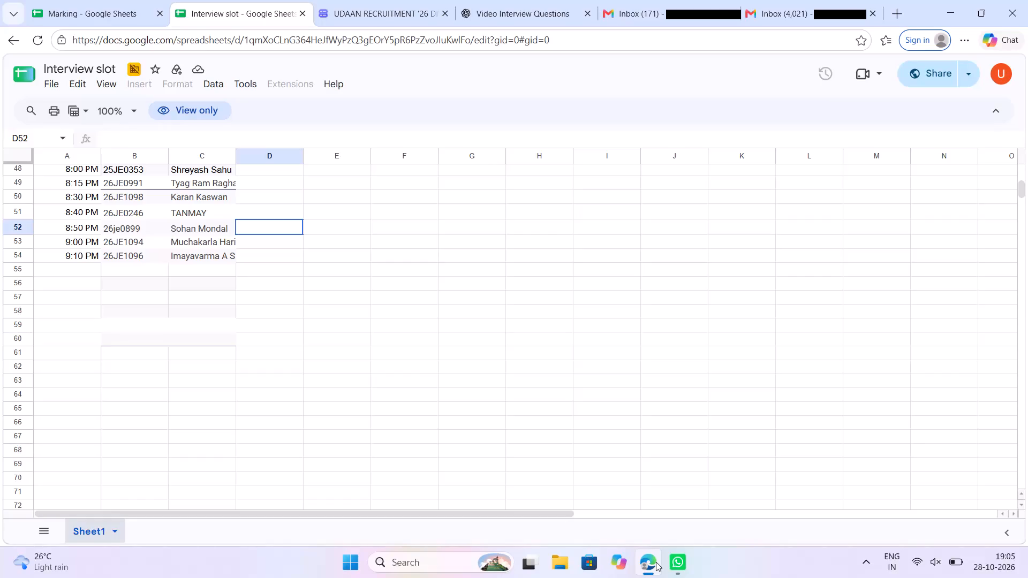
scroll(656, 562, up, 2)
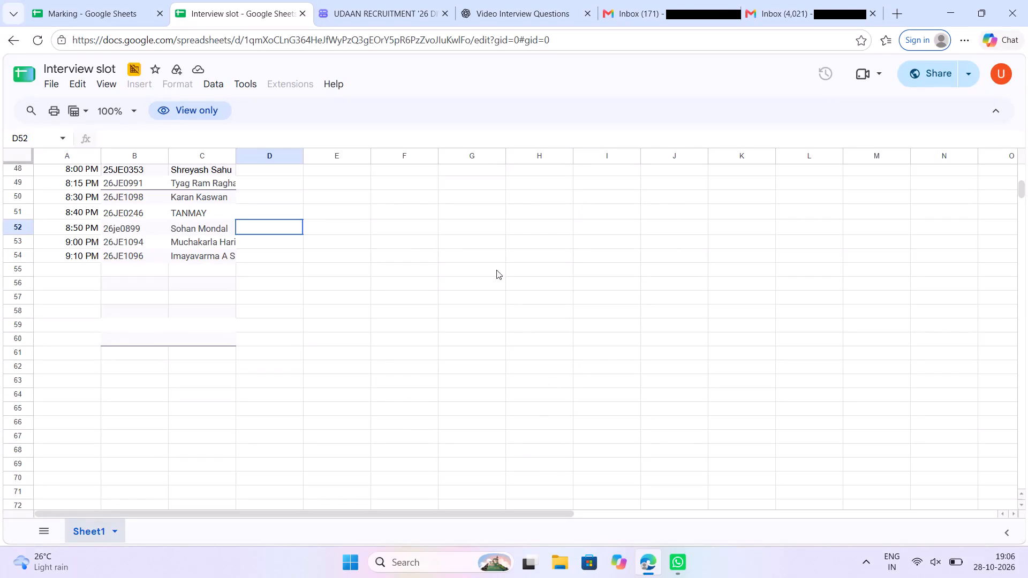
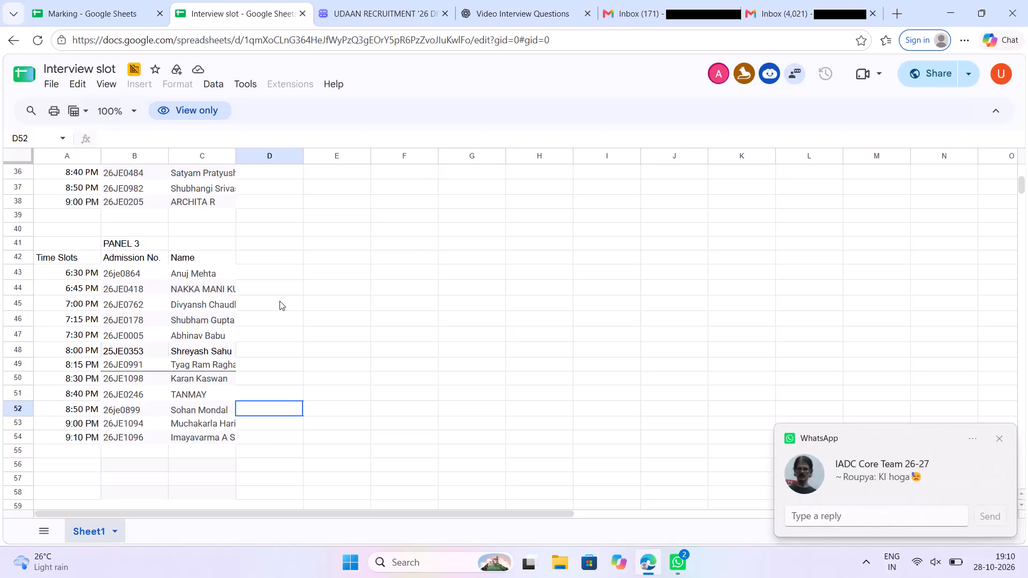
Look through the Panel 1 to 3 time slots in the Interview slot spreadsheet, checking the candidate list in the Marking sheet in between.
scroll(279, 301, up, 8)
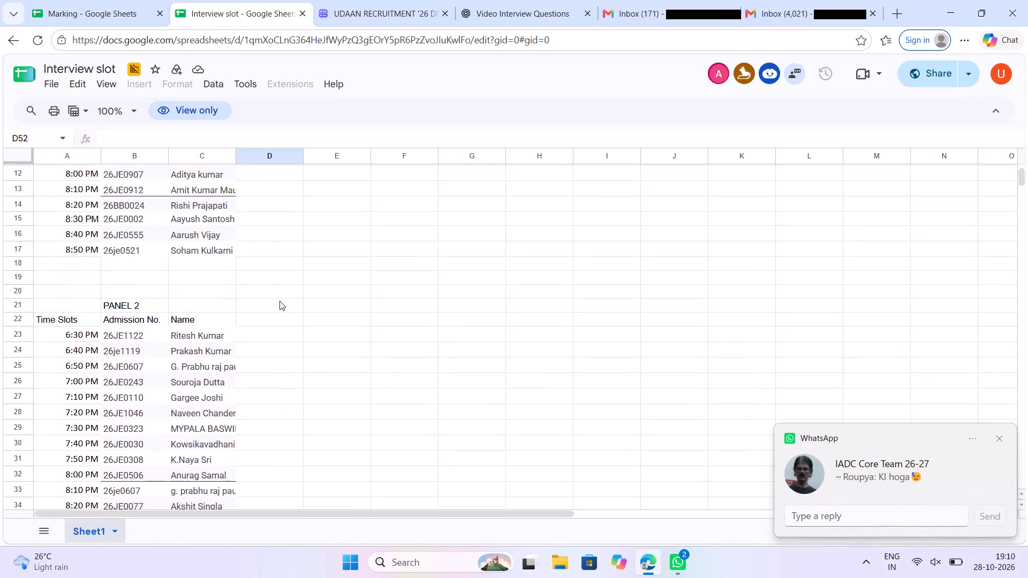
scroll(279, 301, up, 3)
scroll(279, 301, down, 7)
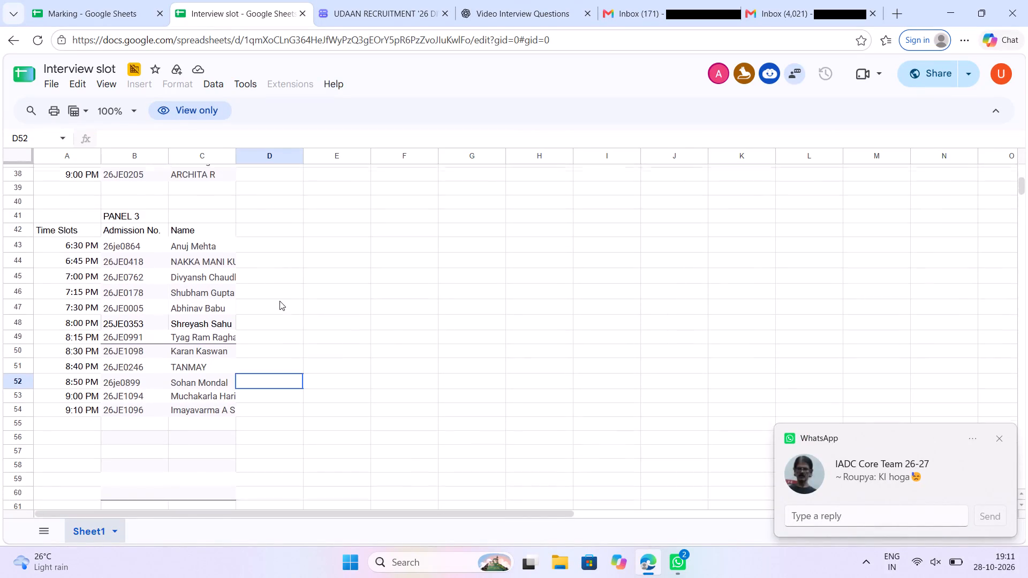
click(106, 0)
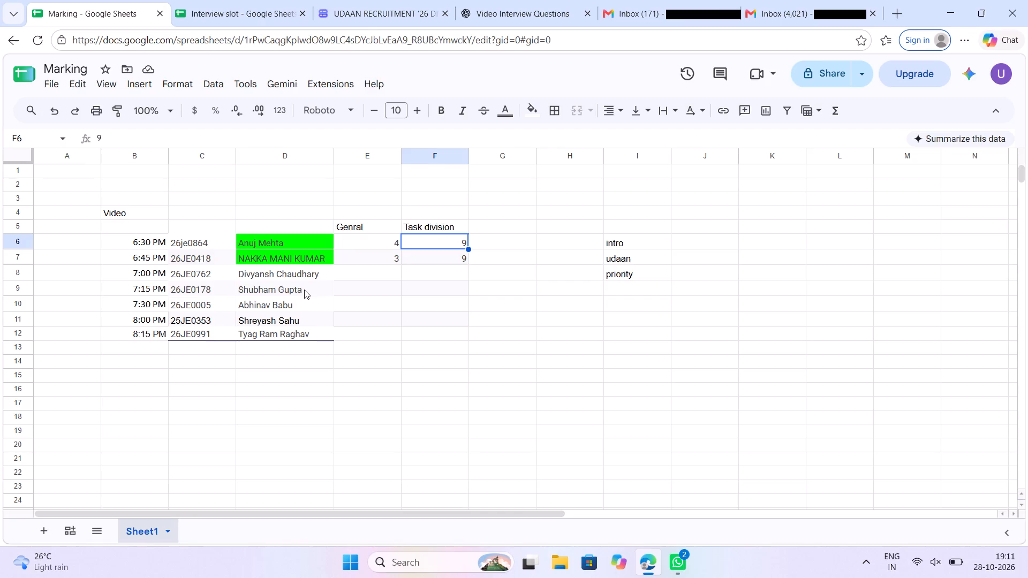
click(244, 0)
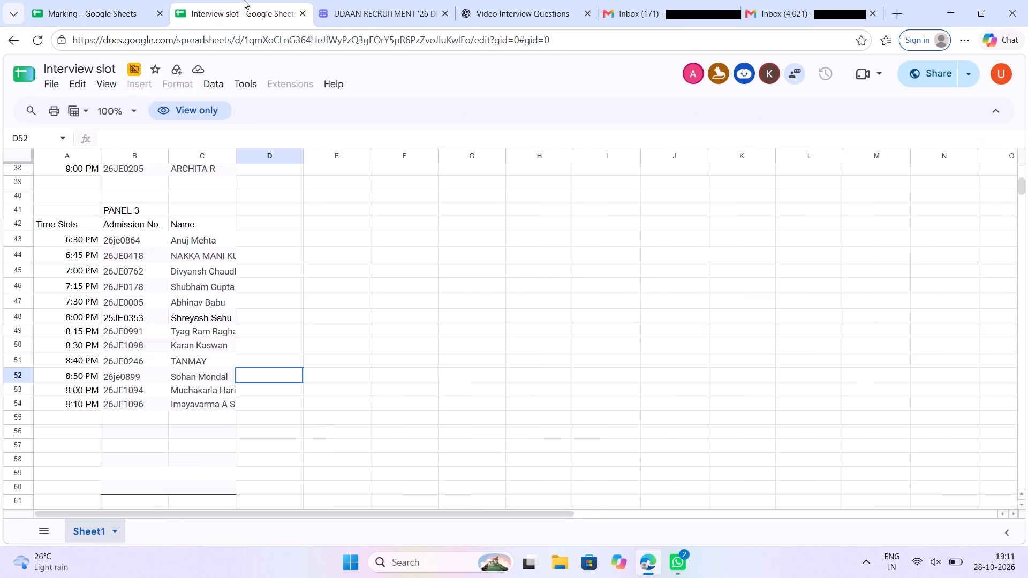
scroll(198, 231, right, 1)
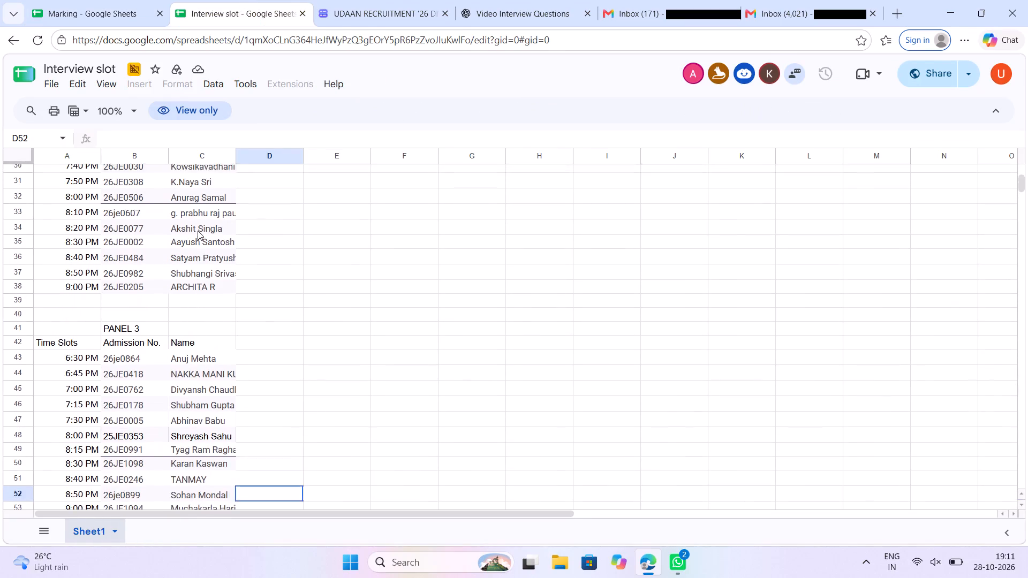
Examine the Panel 3 candidate names in the 8:30 PM to 9:00 PM interview slots, selecting that group of names.
scroll(198, 231, right, 1)
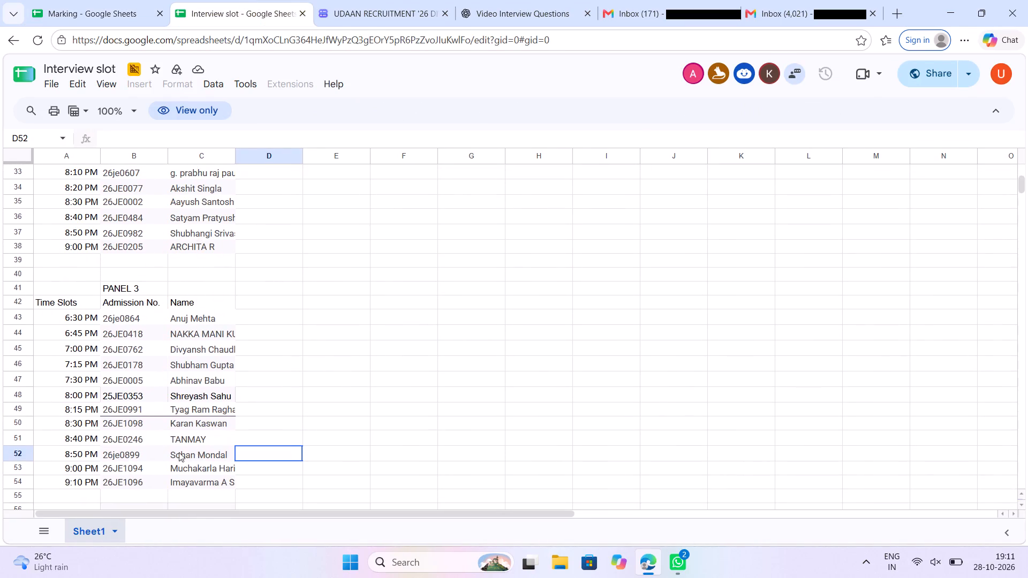
click(201, 455)
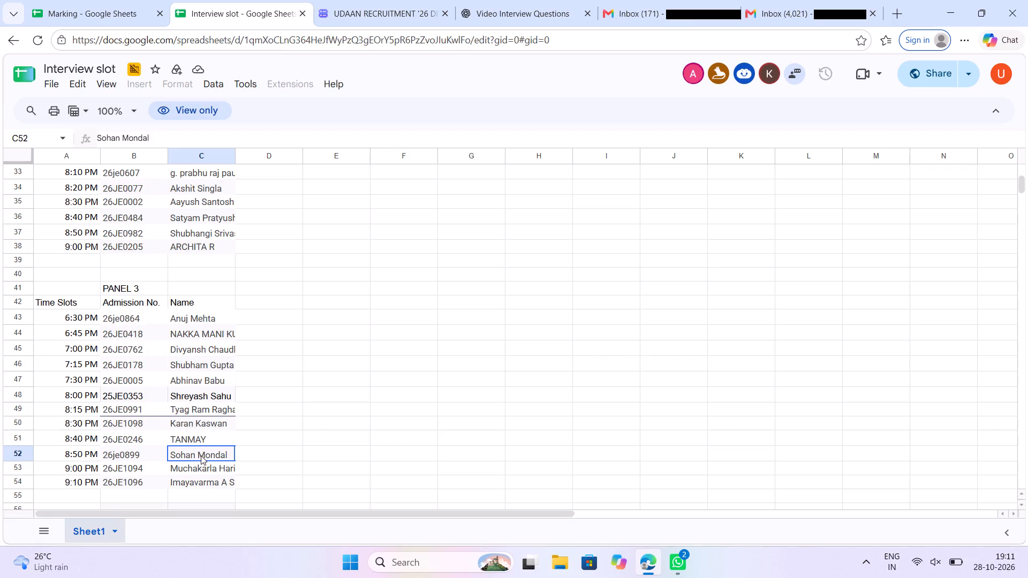
click(214, 435)
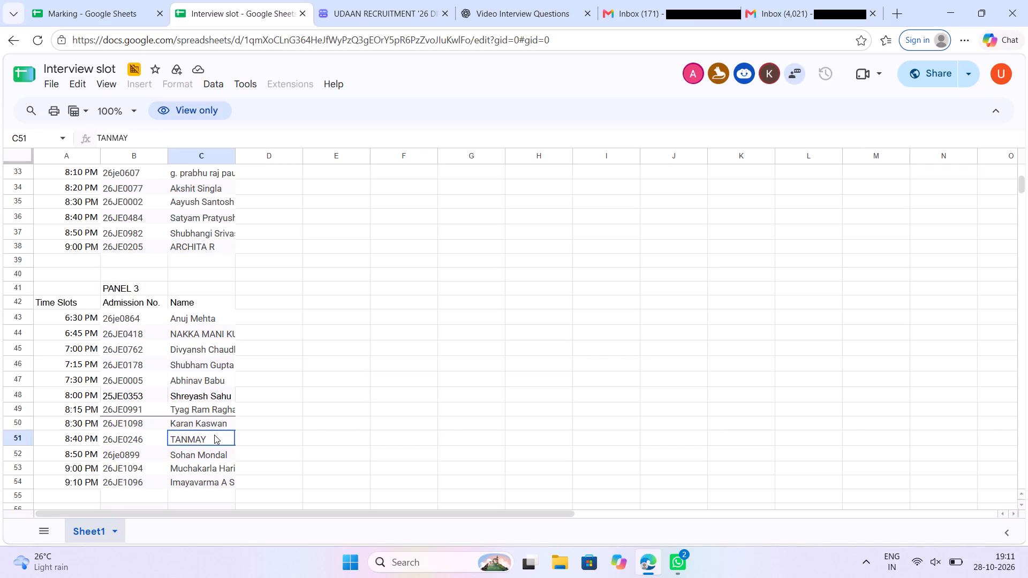
click(218, 416)
click(215, 424)
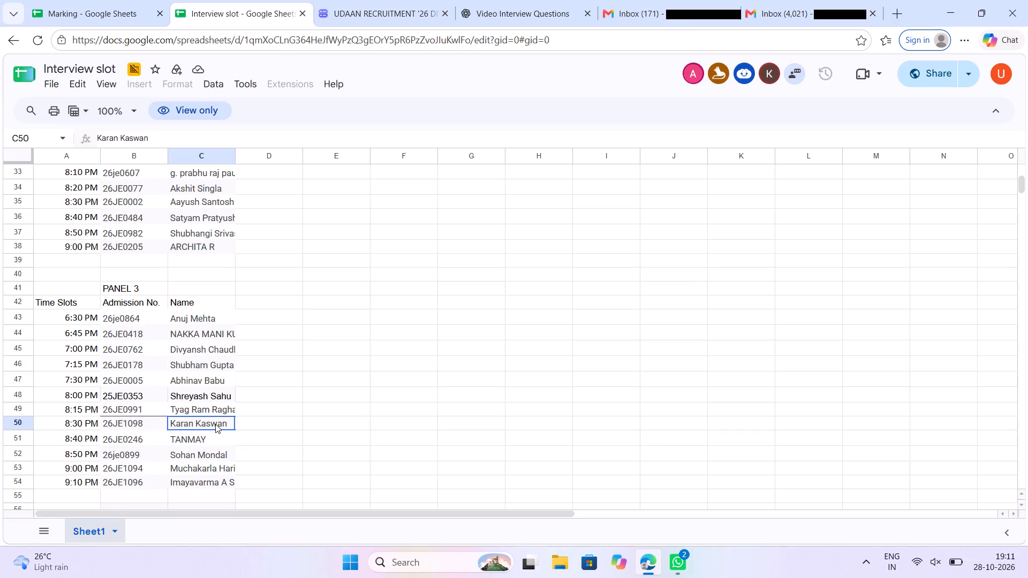
drag(215, 421, 214, 466)
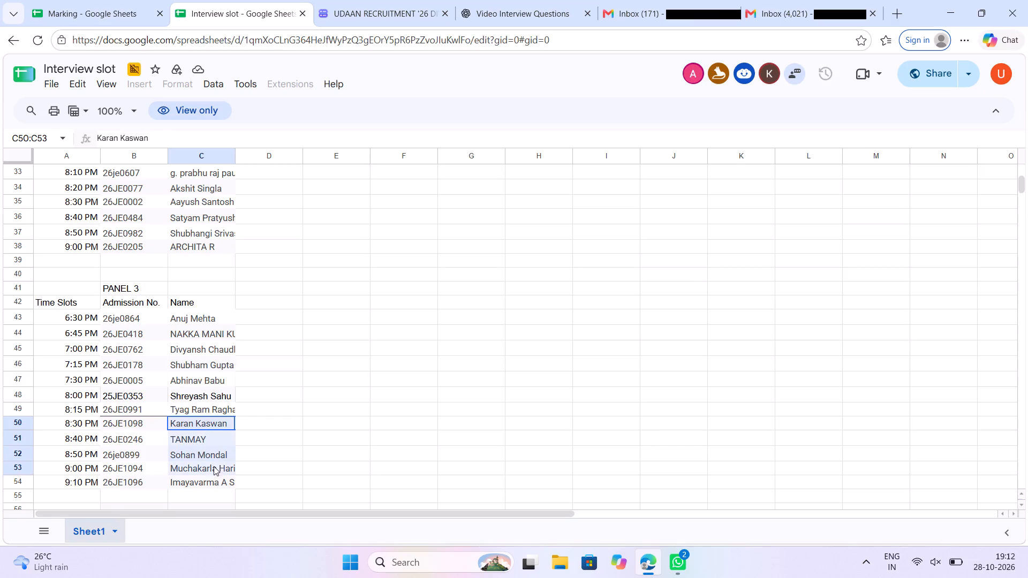
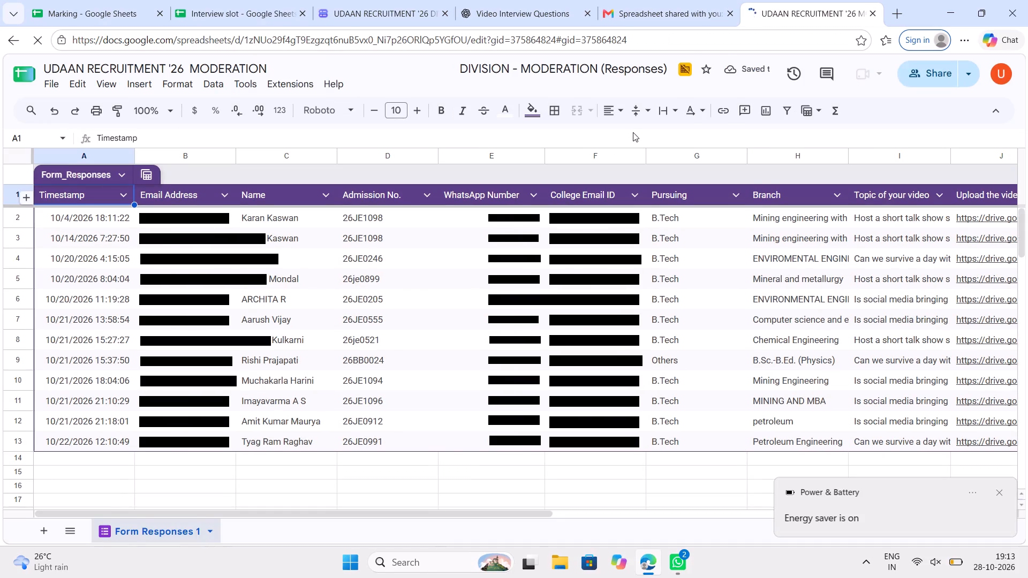
Review the Mineral and metallurgy candidate's answers in row 5 of the moderation form responses and open their uploaded video link.
scroll(633, 132, left, 1)
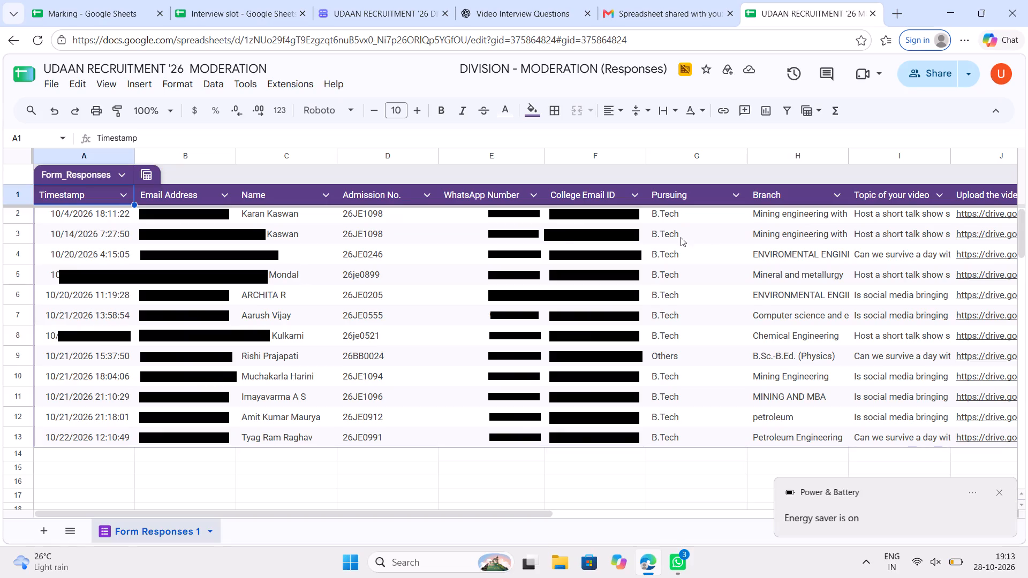
click(410, 274)
click(782, 276)
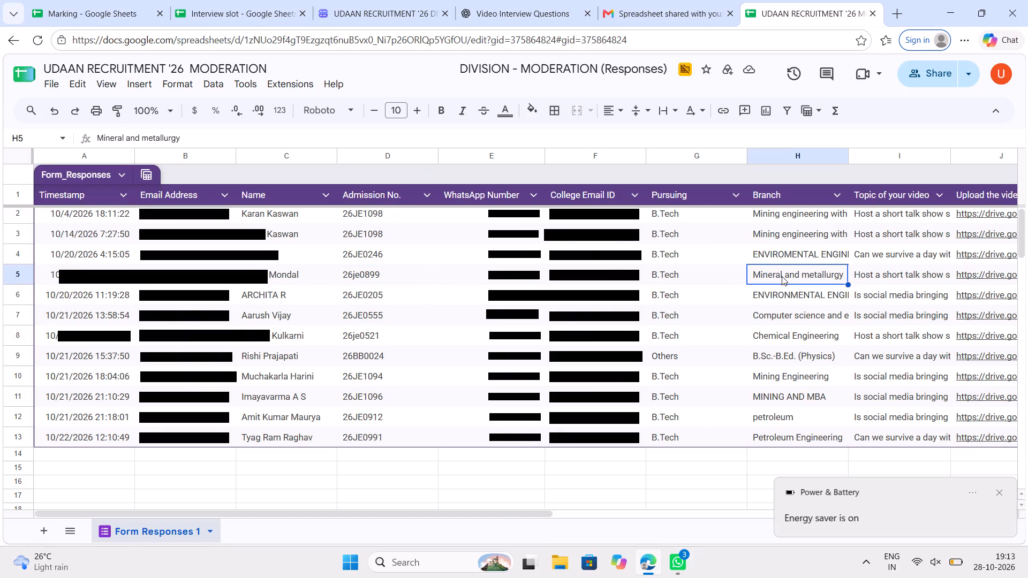
scroll(782, 276, left, 2)
click(782, 276)
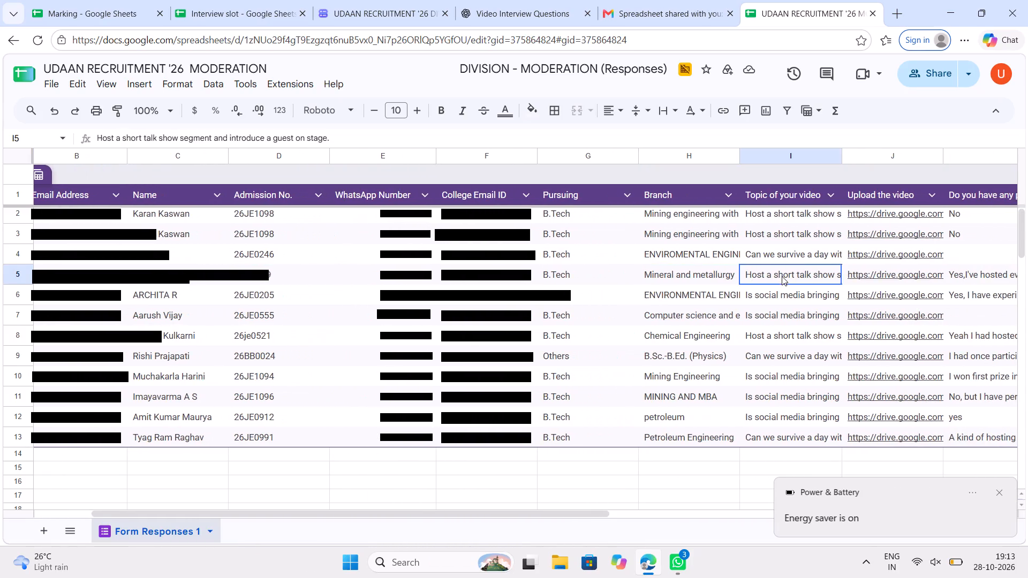
click(893, 273)
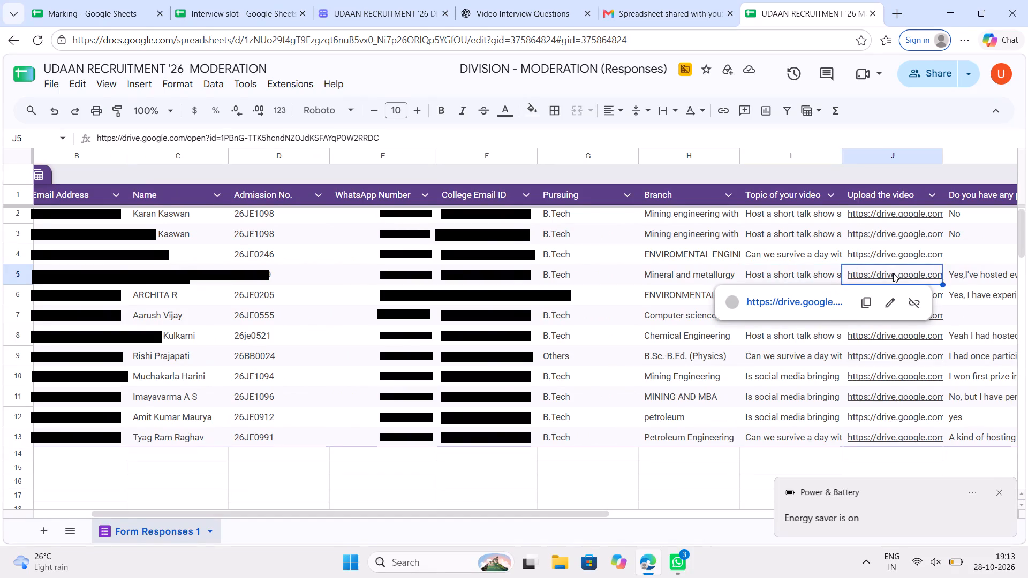
scroll(893, 273, left, 5)
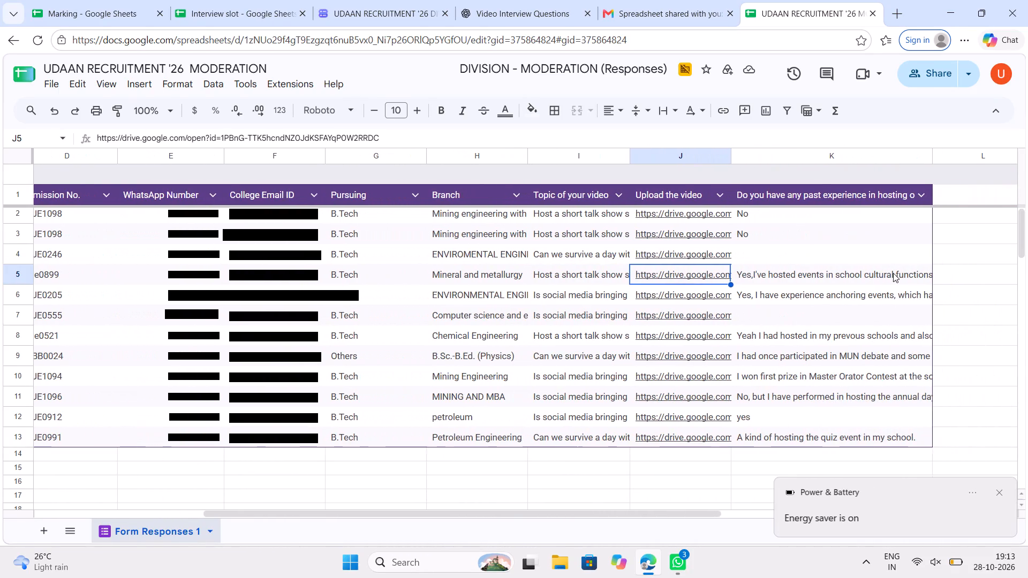
double_click(699, 275)
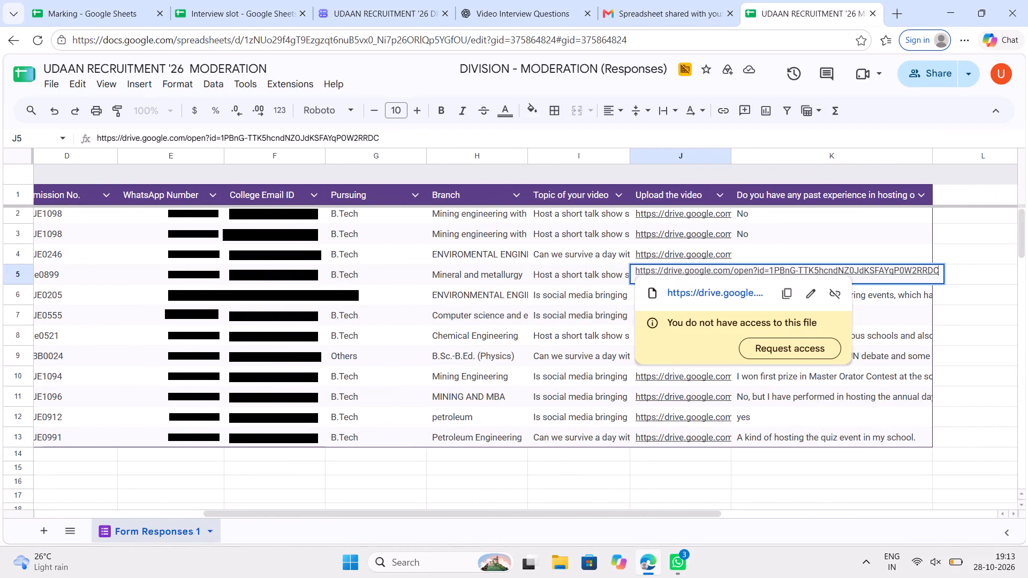
click(702, 294)
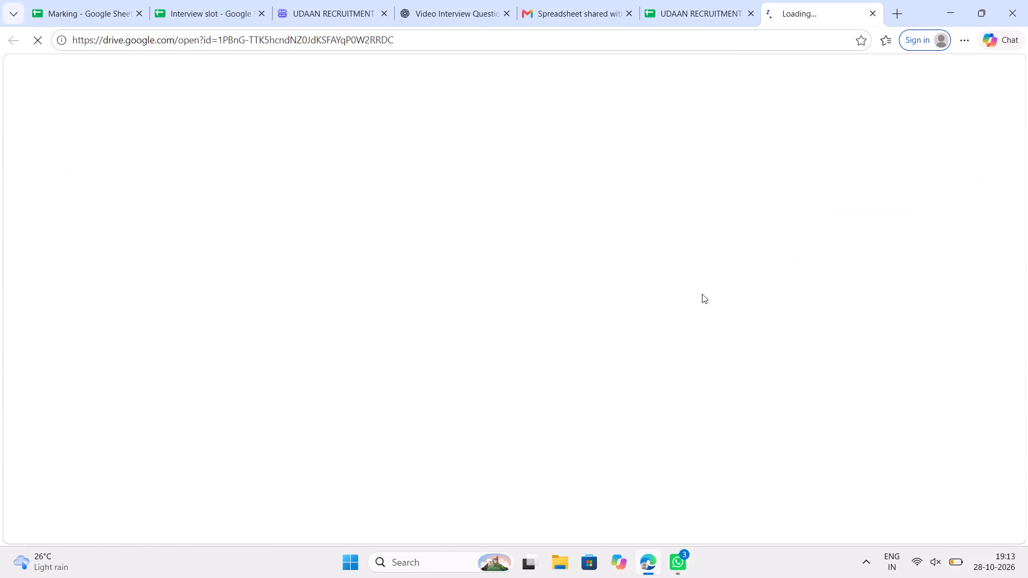
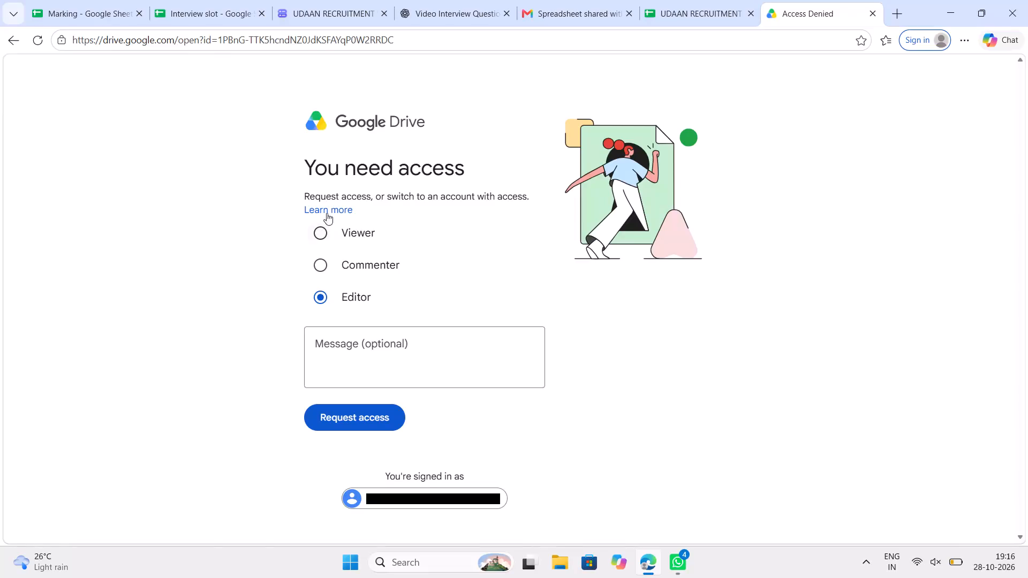
In the Marking spreadsheet, add the headings Moderation, General and Task Division across cells K5 to M5.
click(197, 9)
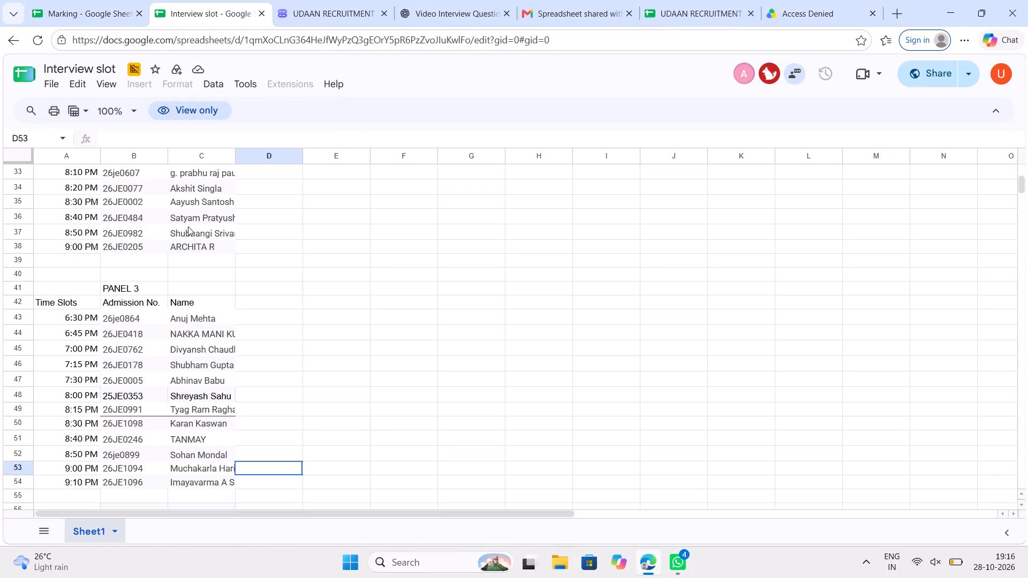
scroll(188, 226, down, 1)
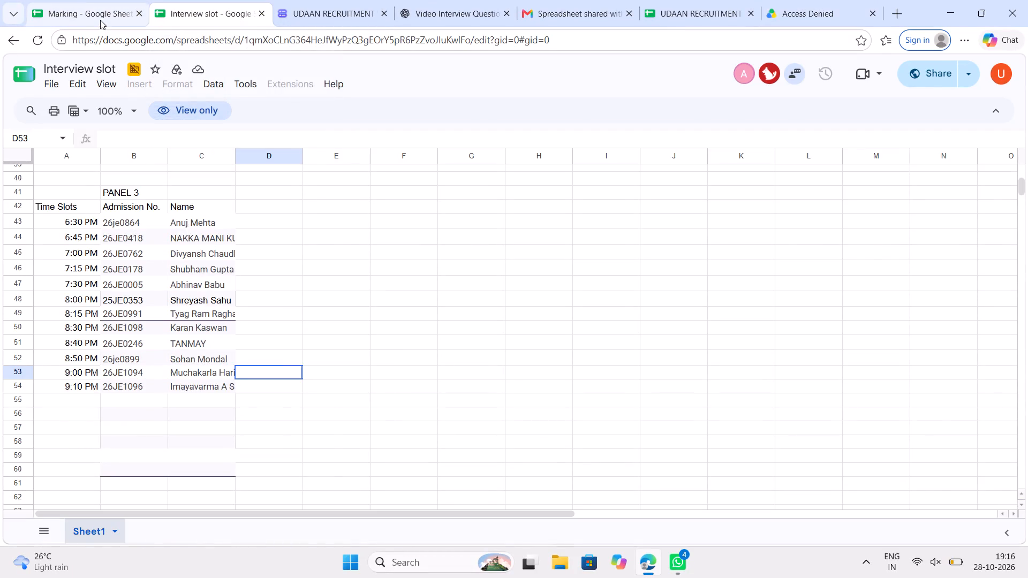
click(101, 21)
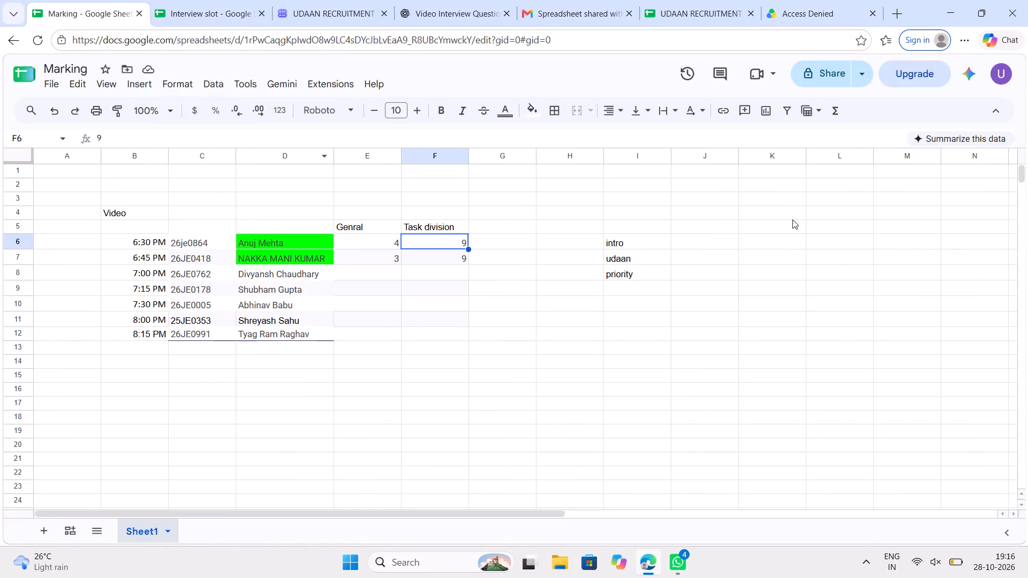
click(787, 224)
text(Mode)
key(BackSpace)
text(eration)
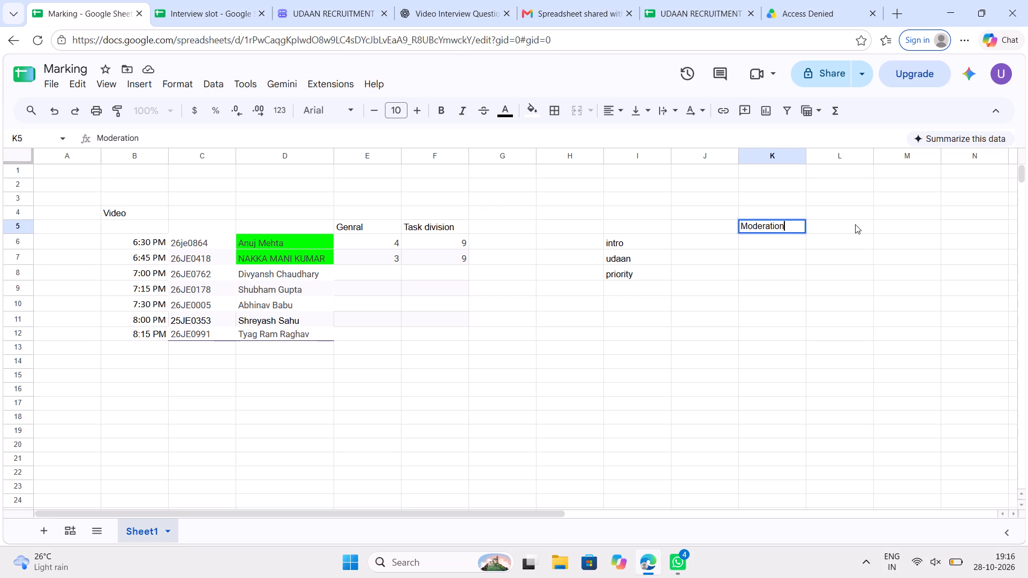
click(855, 225)
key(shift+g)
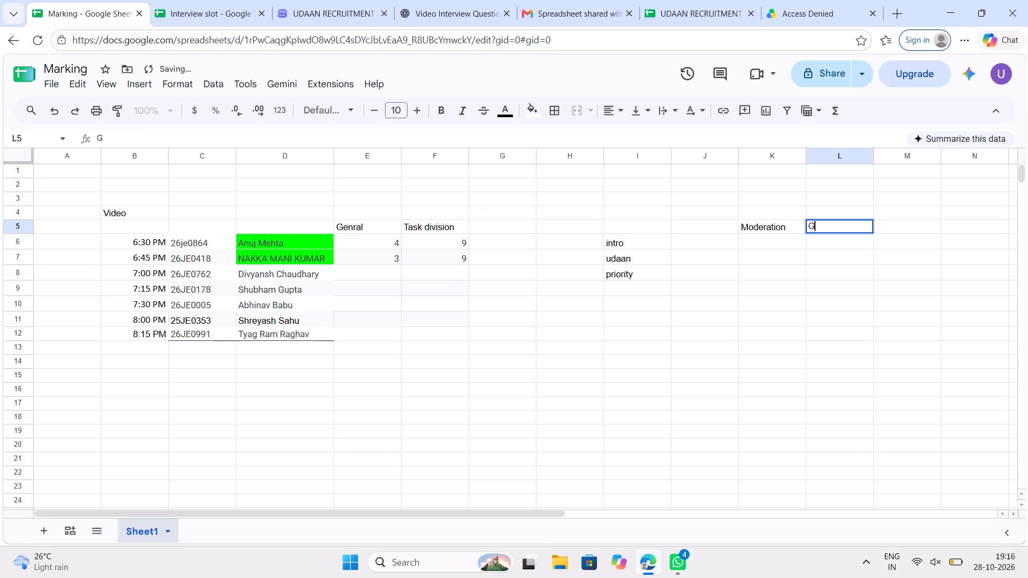
key(BackSpace)
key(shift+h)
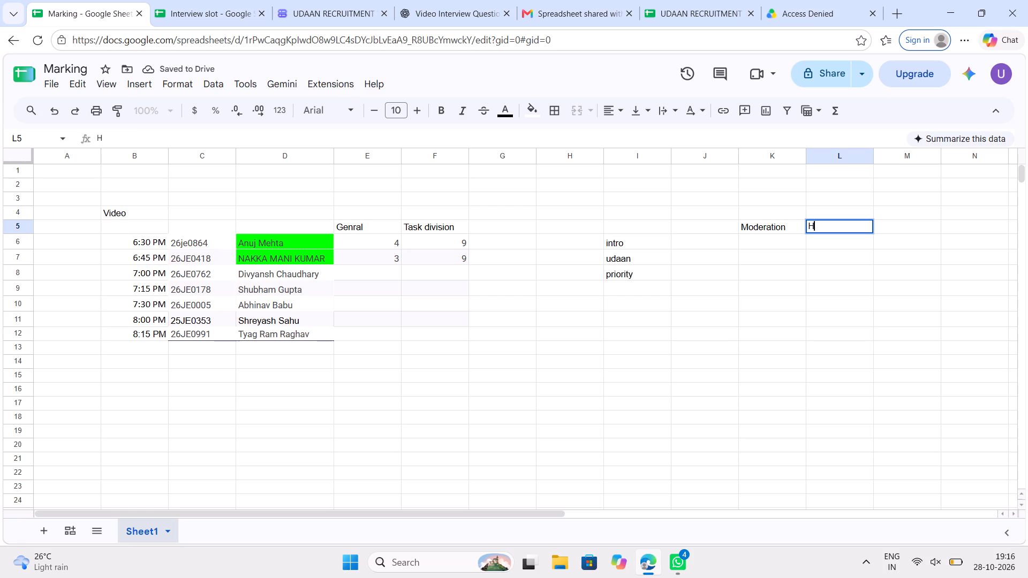
key(BackSpace)
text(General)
click(919, 223)
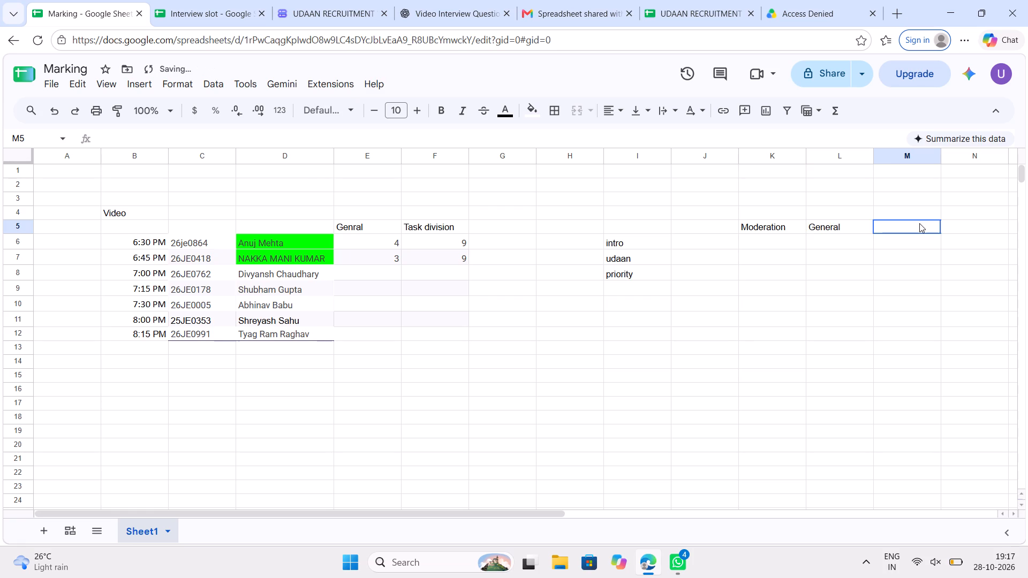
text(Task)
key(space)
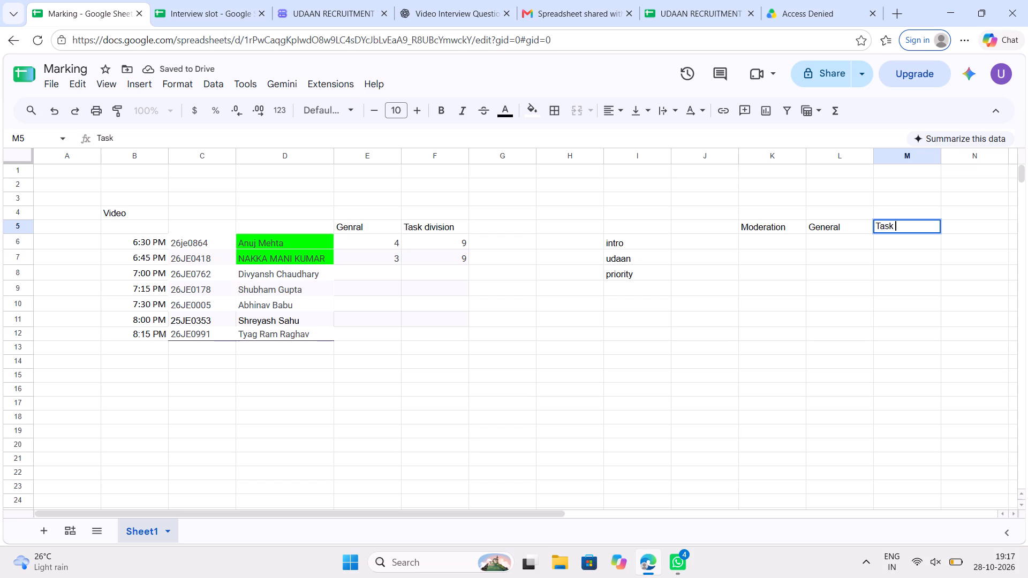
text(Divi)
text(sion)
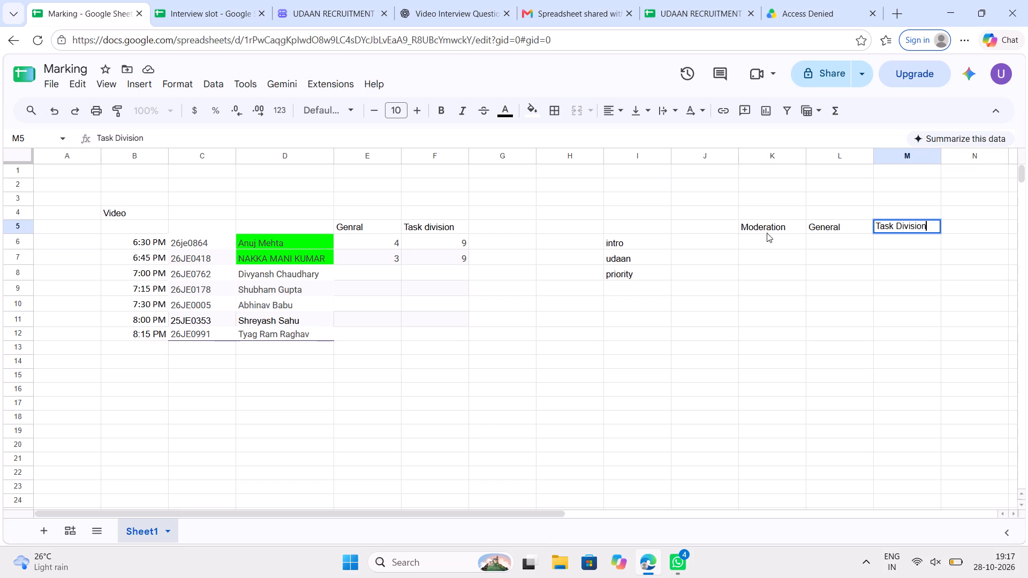
Enter the name of Panel 3's 8:50 PM candidate in cell K6 under the Moderation heading.
click(768, 234)
click(762, 249)
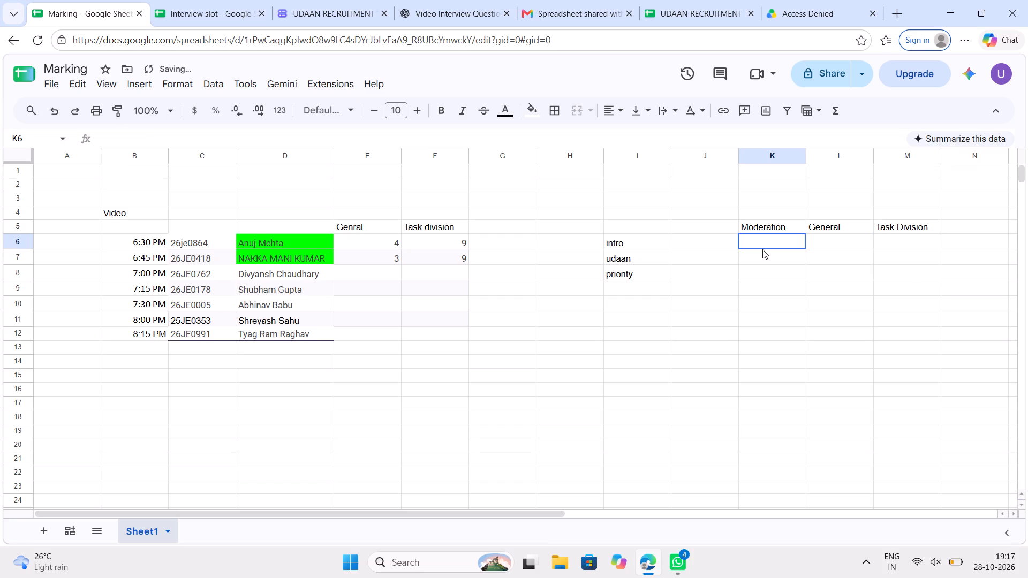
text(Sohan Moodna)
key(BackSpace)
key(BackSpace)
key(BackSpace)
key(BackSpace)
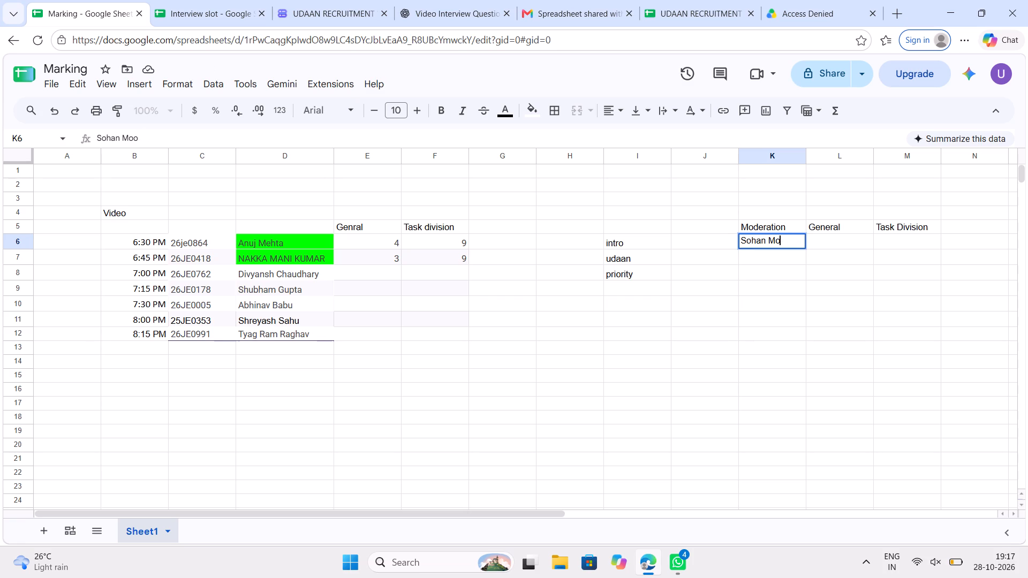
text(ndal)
Score the moderation candidate in row 6 with 3 under General and 9 under Task Division.
click(846, 240)
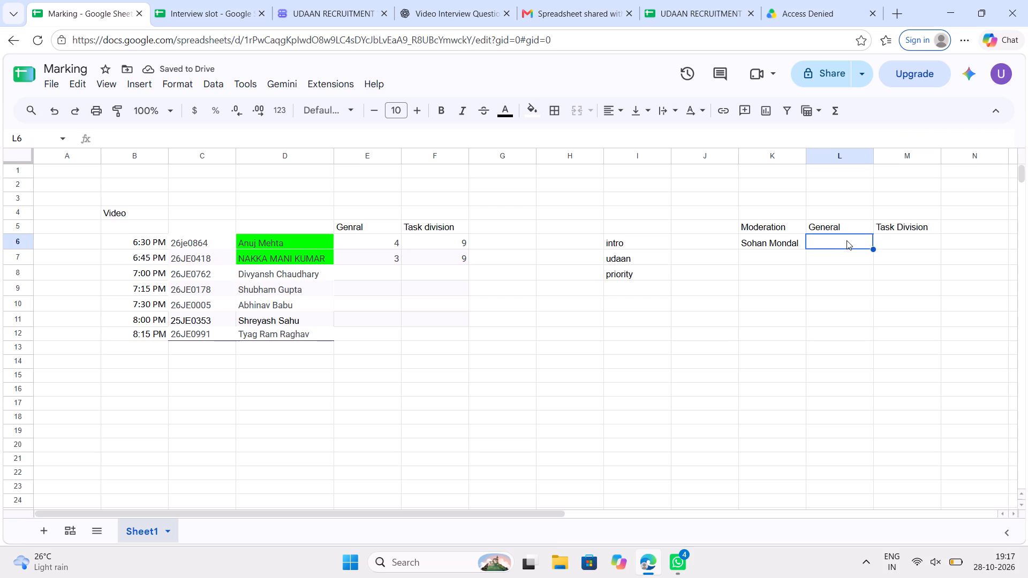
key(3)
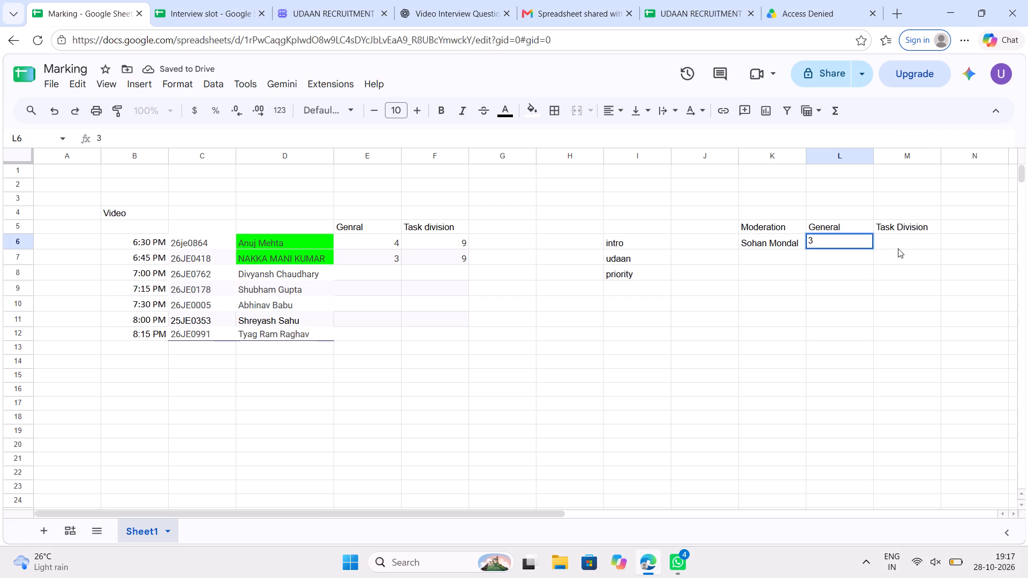
click(898, 248)
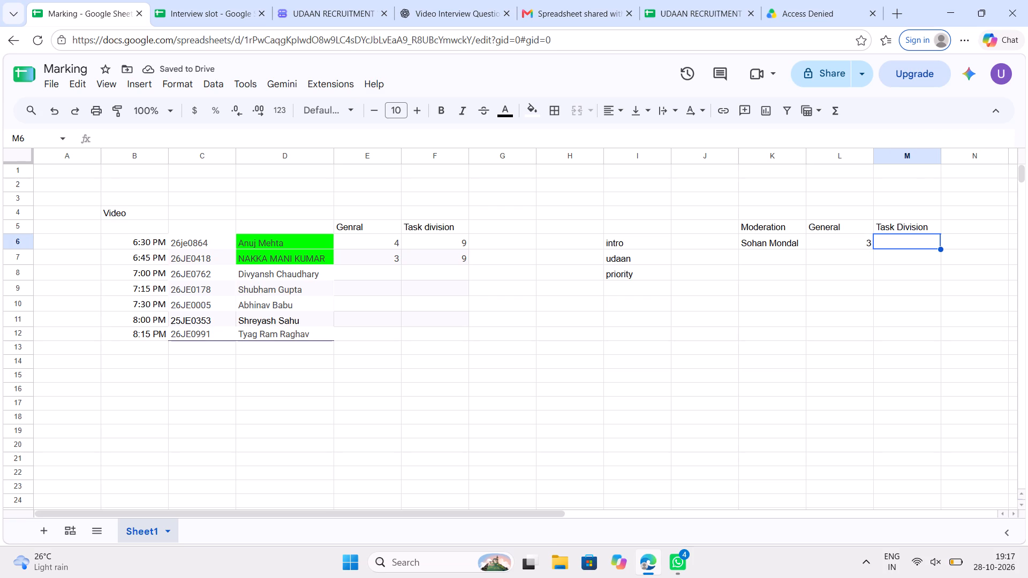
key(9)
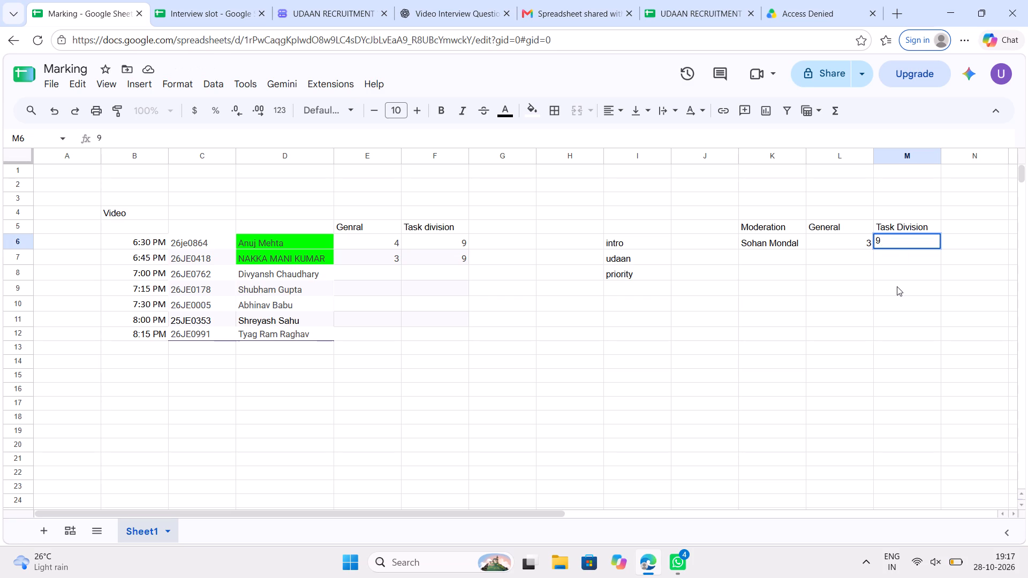
click(896, 285)
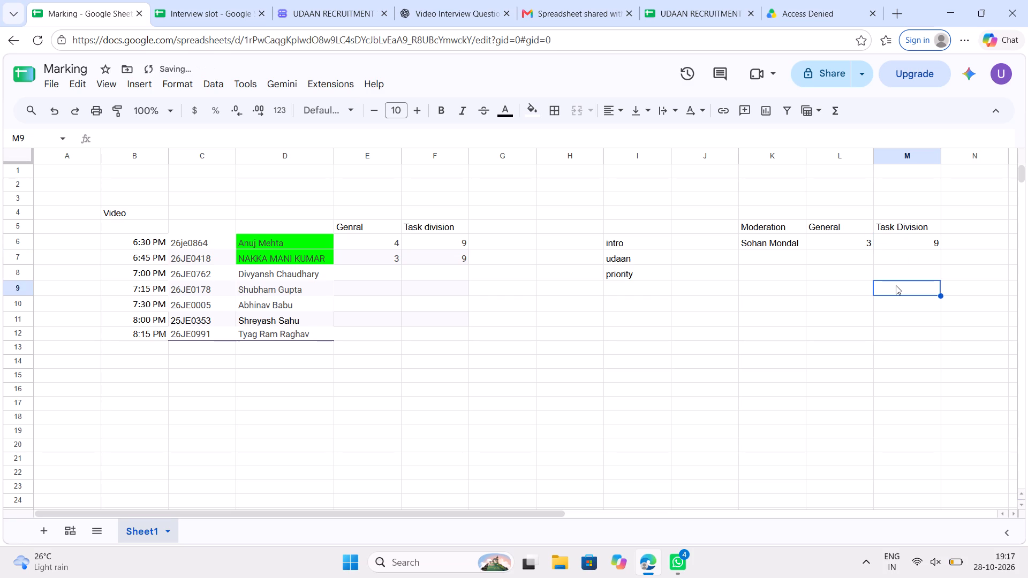
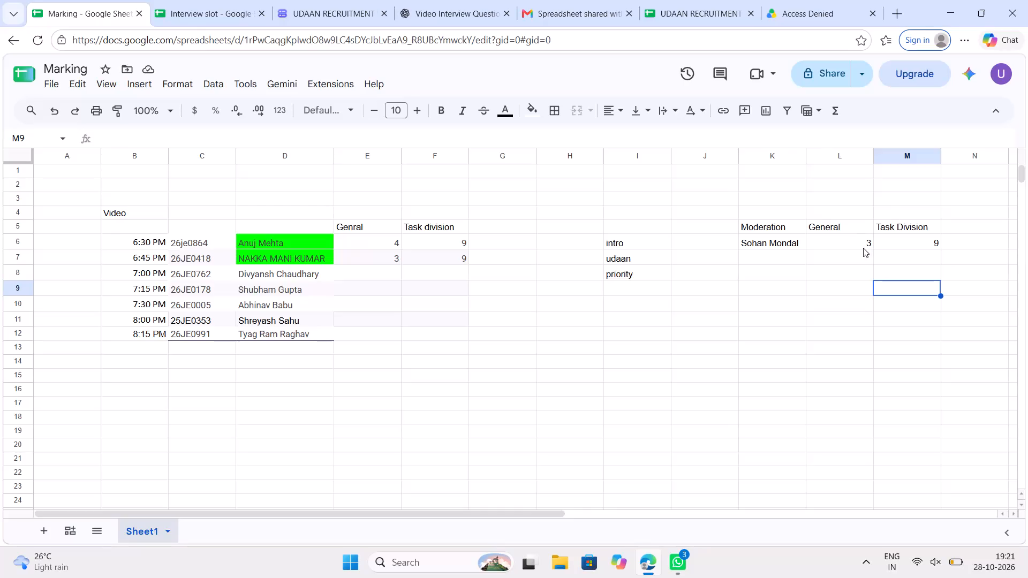
Change the General score of the moderation candidate in row 6 to 7.
double_click(865, 244)
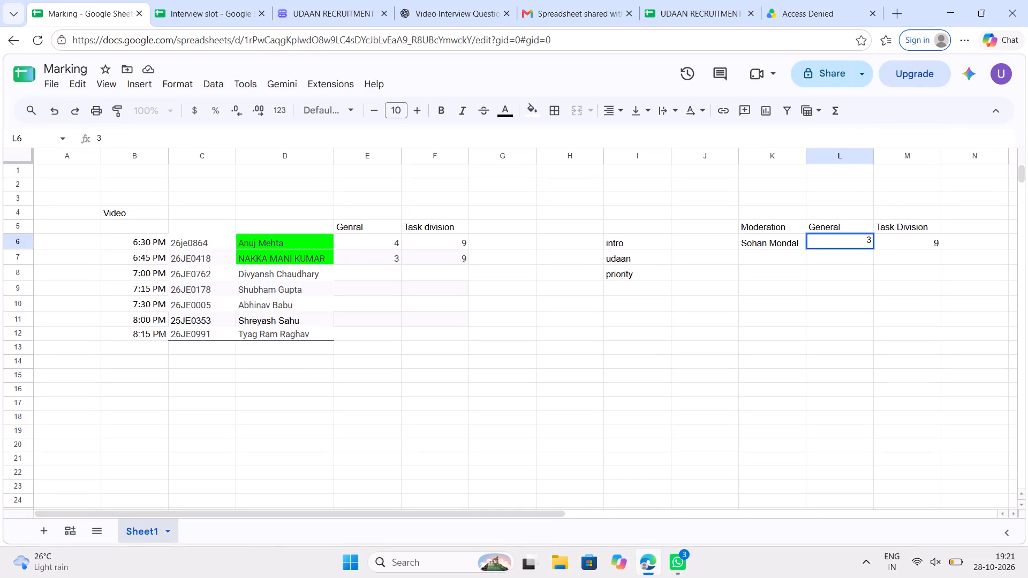
key(BackSpace)
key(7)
click(888, 361)
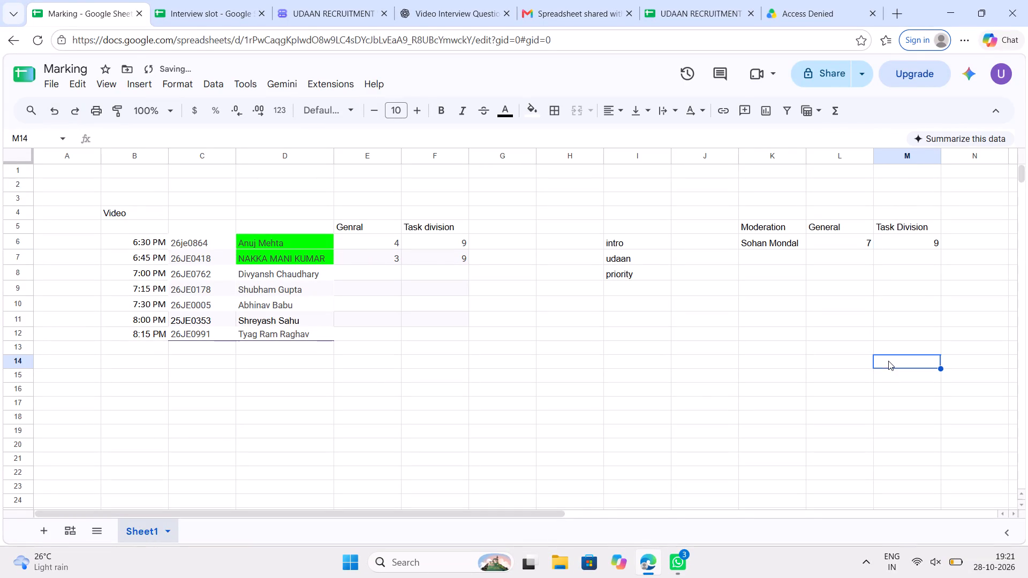
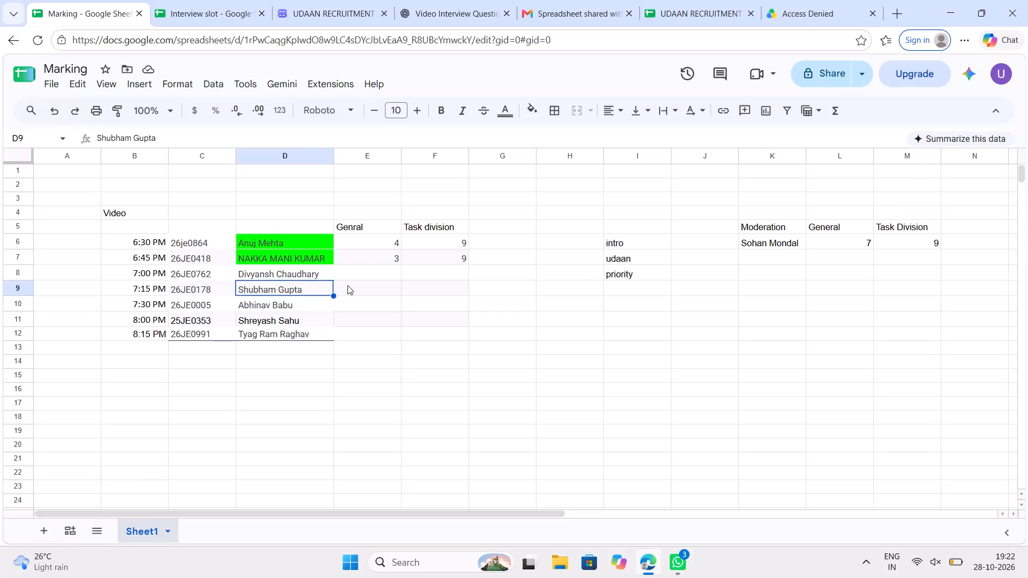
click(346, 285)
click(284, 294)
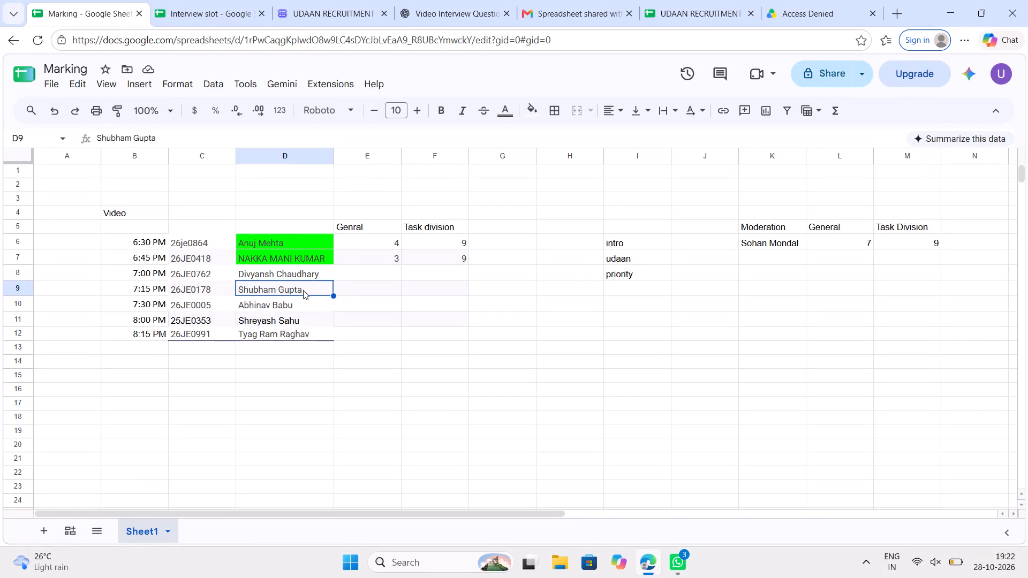
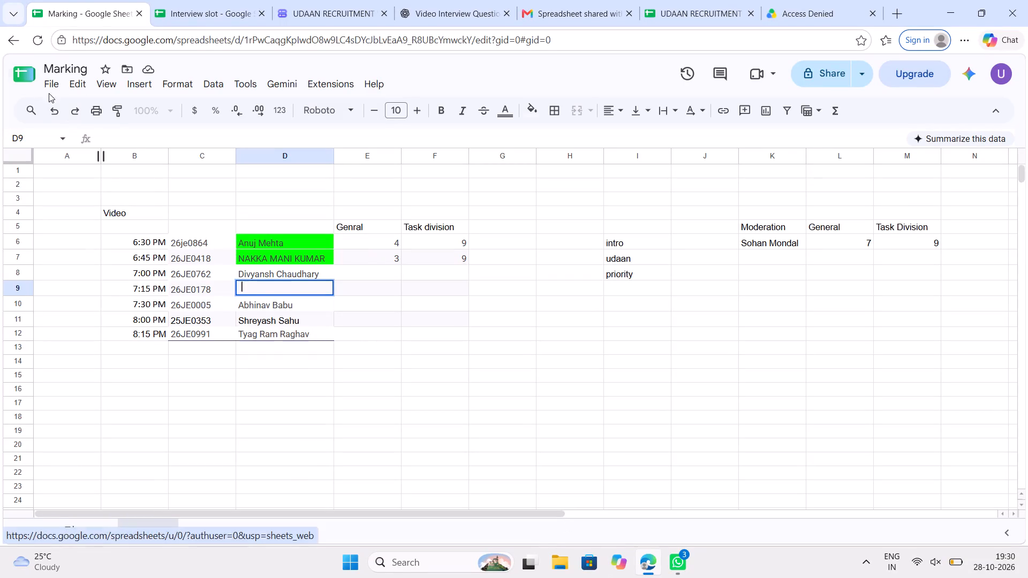
Undo the accidental clearing of the 7:15 PM video candidate's name in cell D9.
click(56, 110)
click(56, 110)
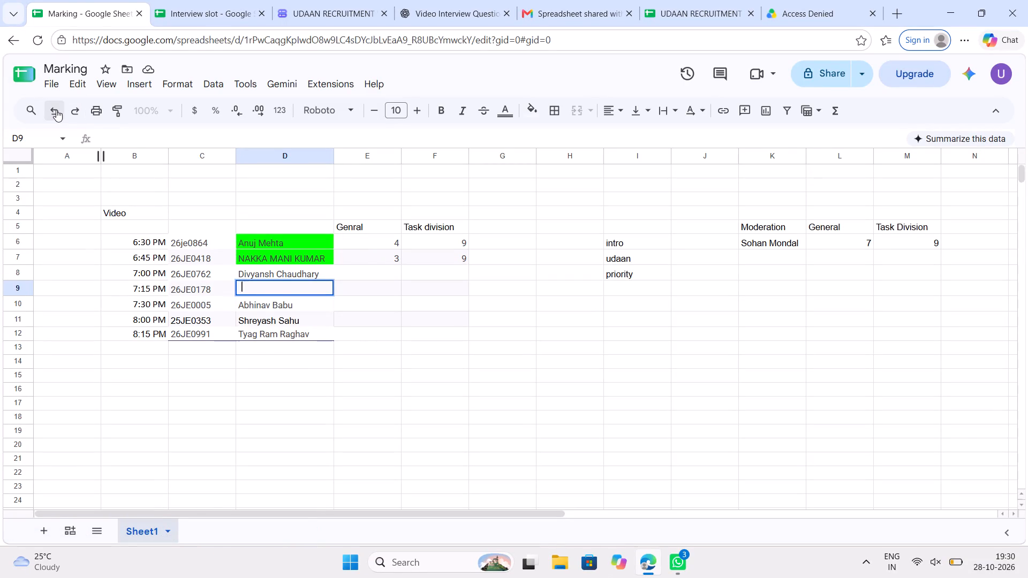
click(75, 115)
click(351, 320)
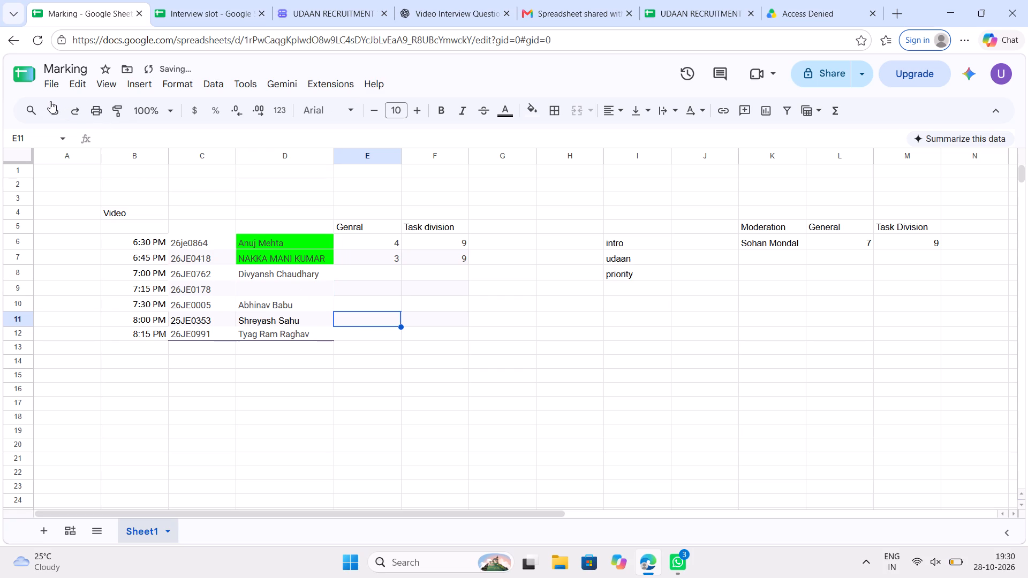
click(52, 107)
click(426, 322)
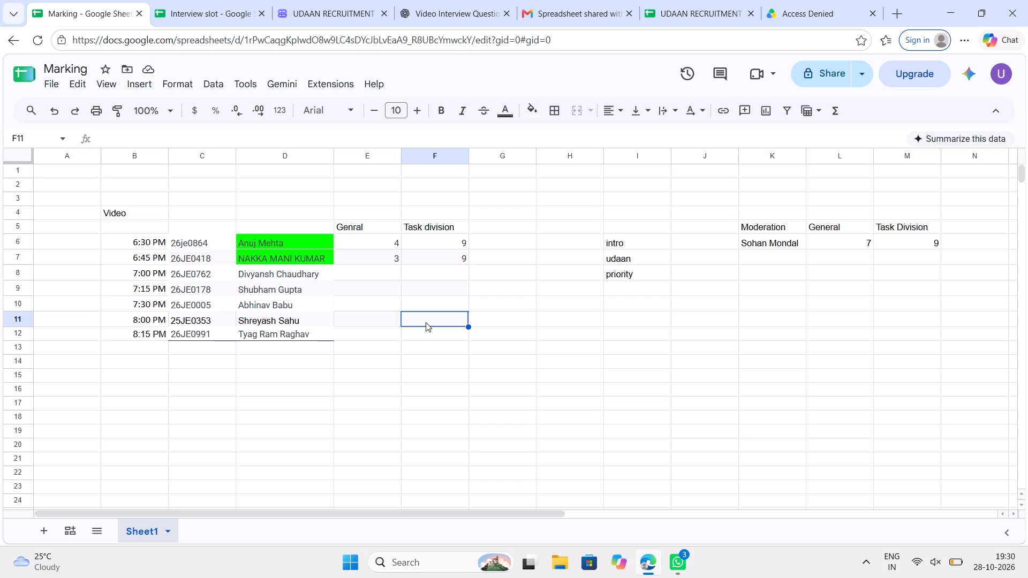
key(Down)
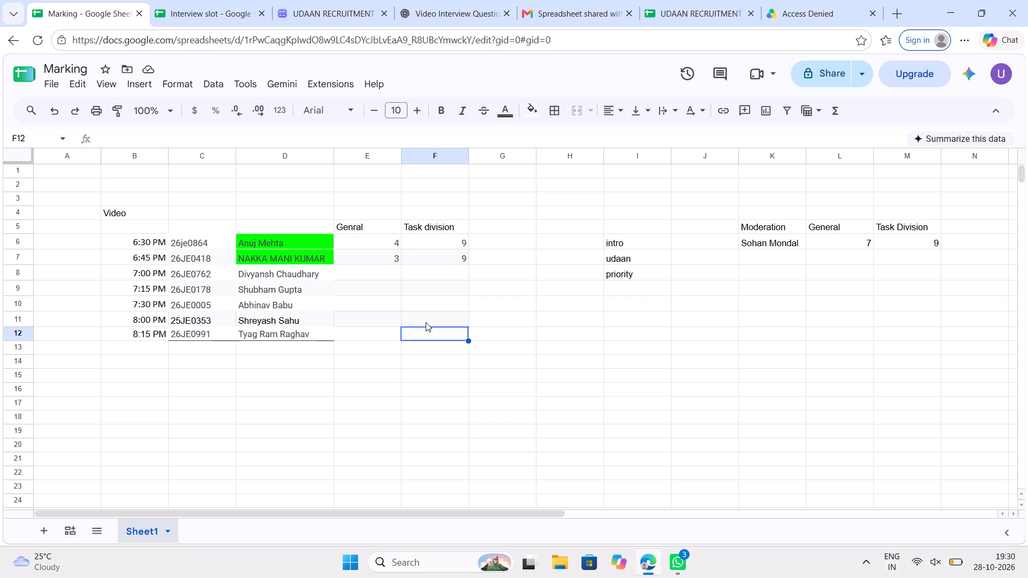
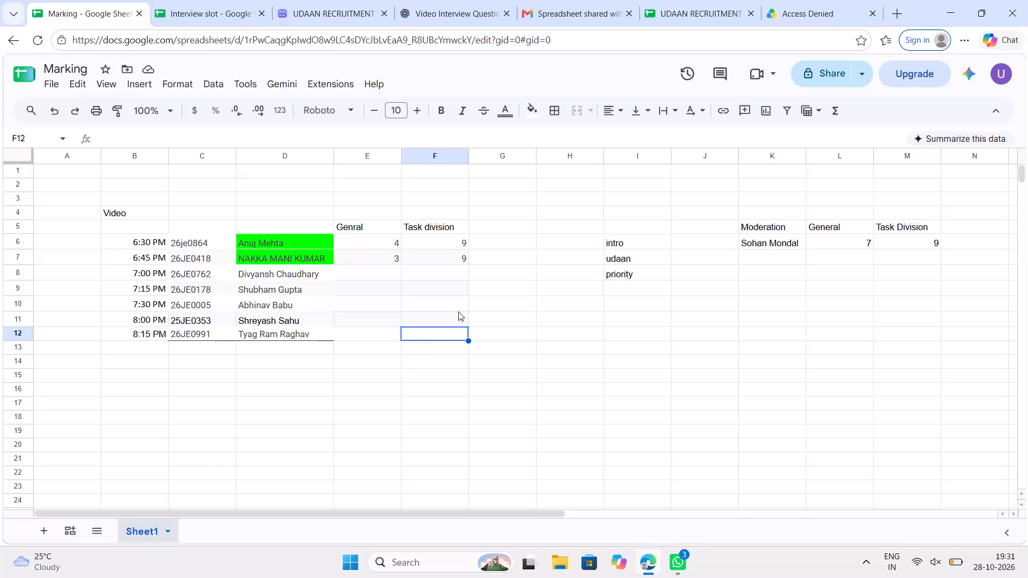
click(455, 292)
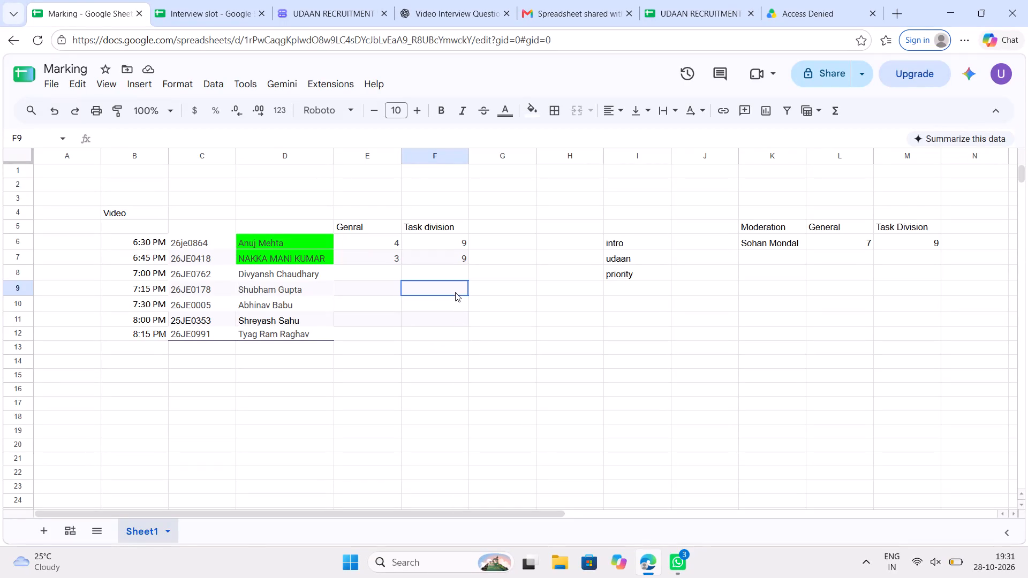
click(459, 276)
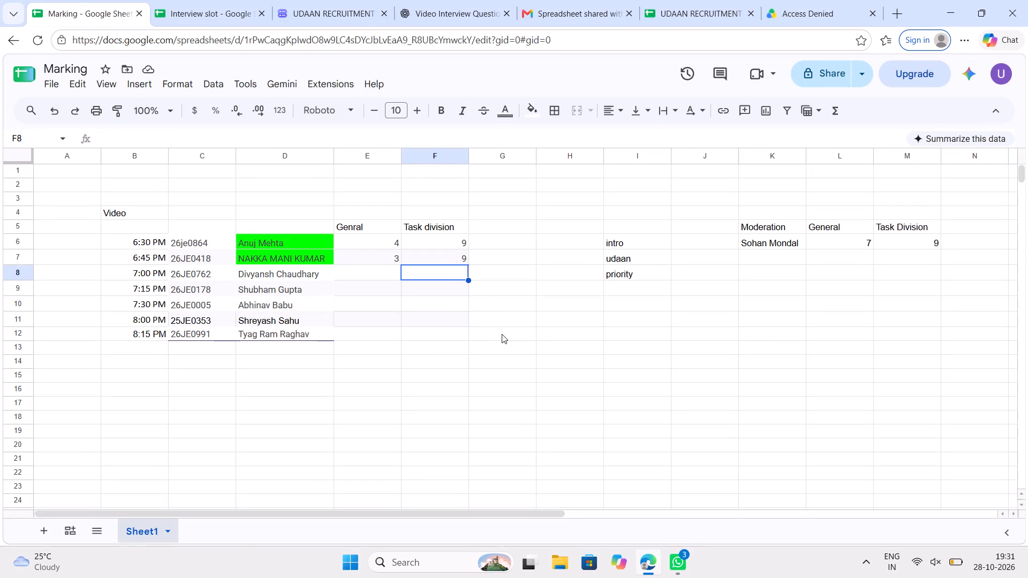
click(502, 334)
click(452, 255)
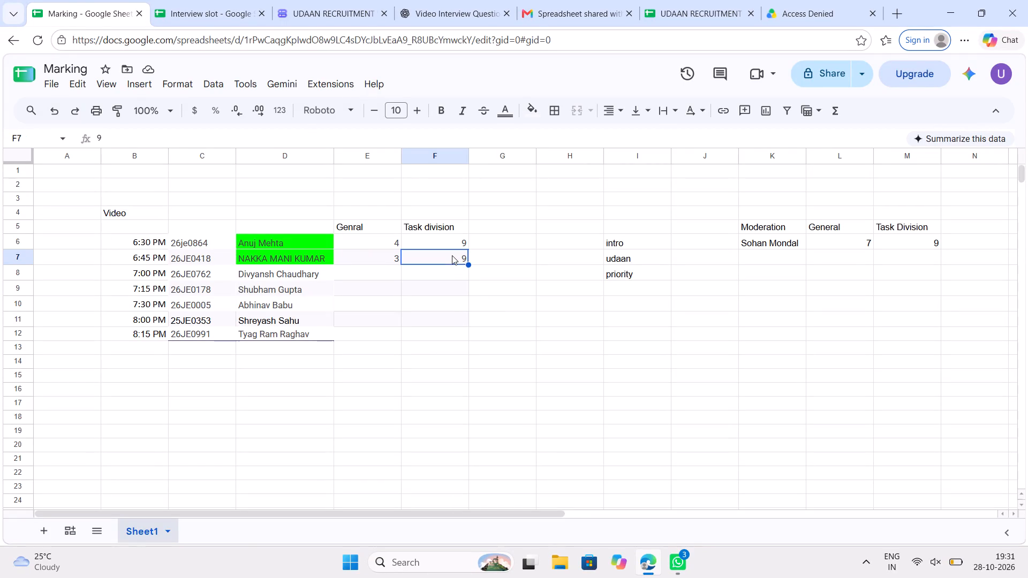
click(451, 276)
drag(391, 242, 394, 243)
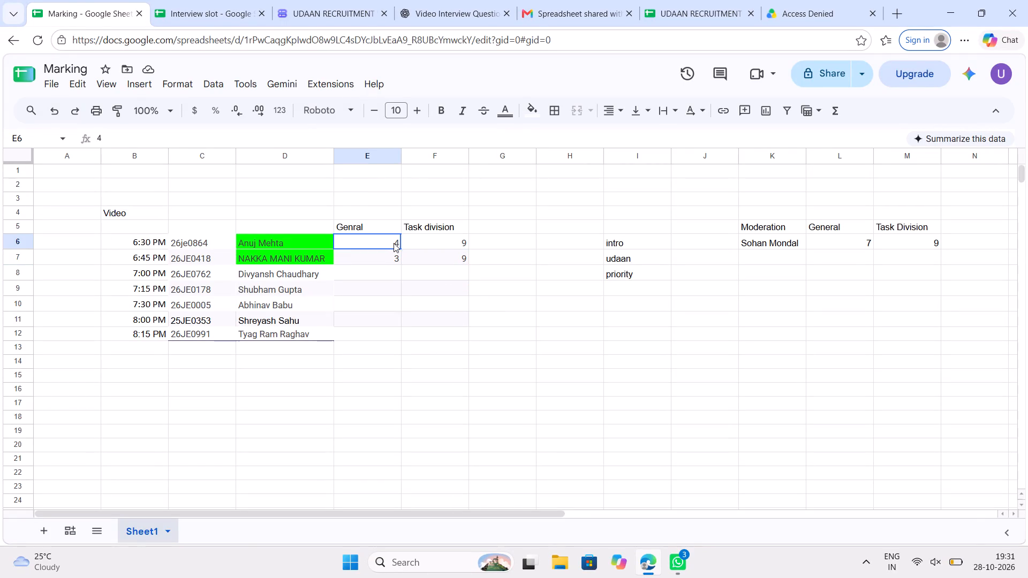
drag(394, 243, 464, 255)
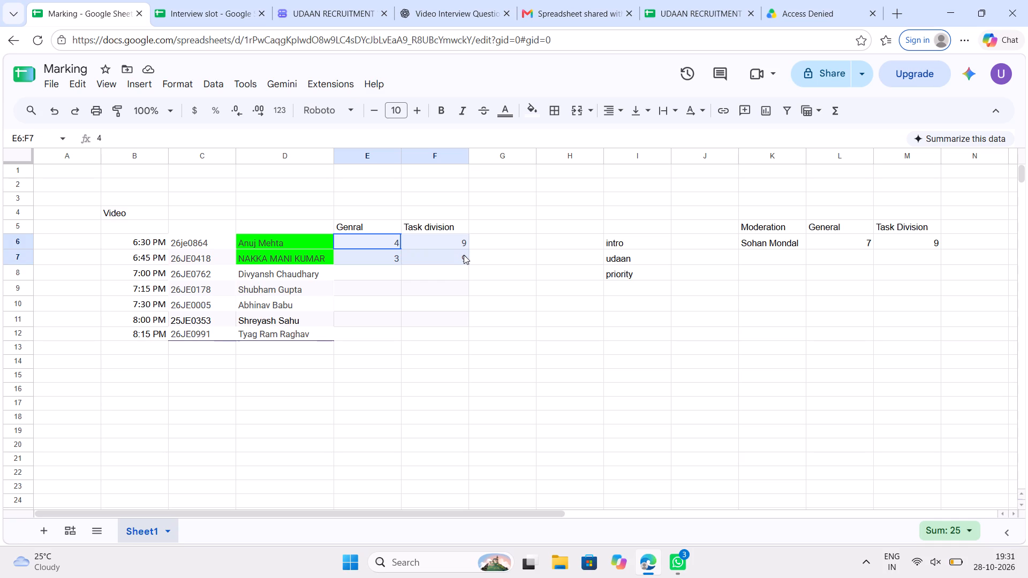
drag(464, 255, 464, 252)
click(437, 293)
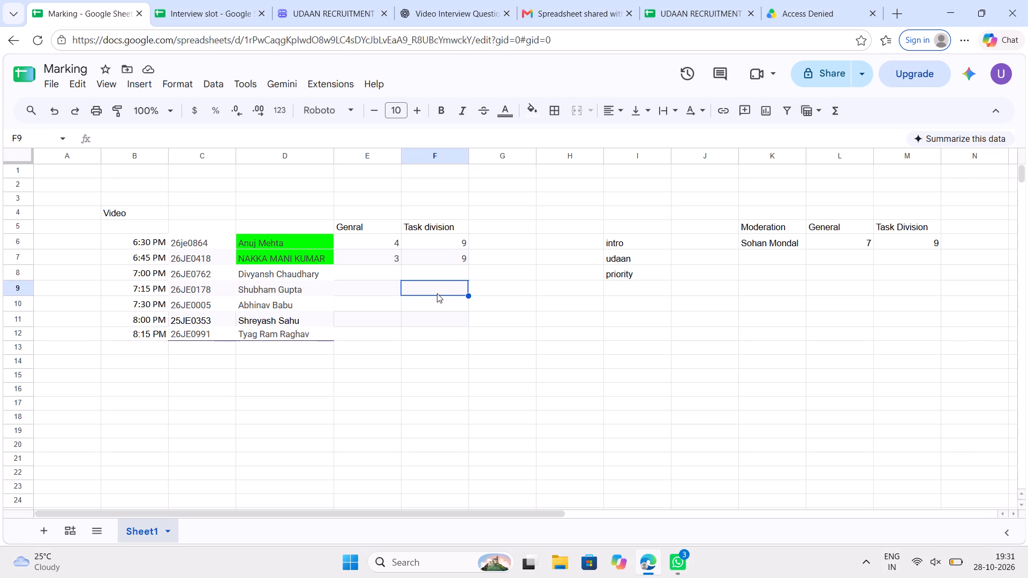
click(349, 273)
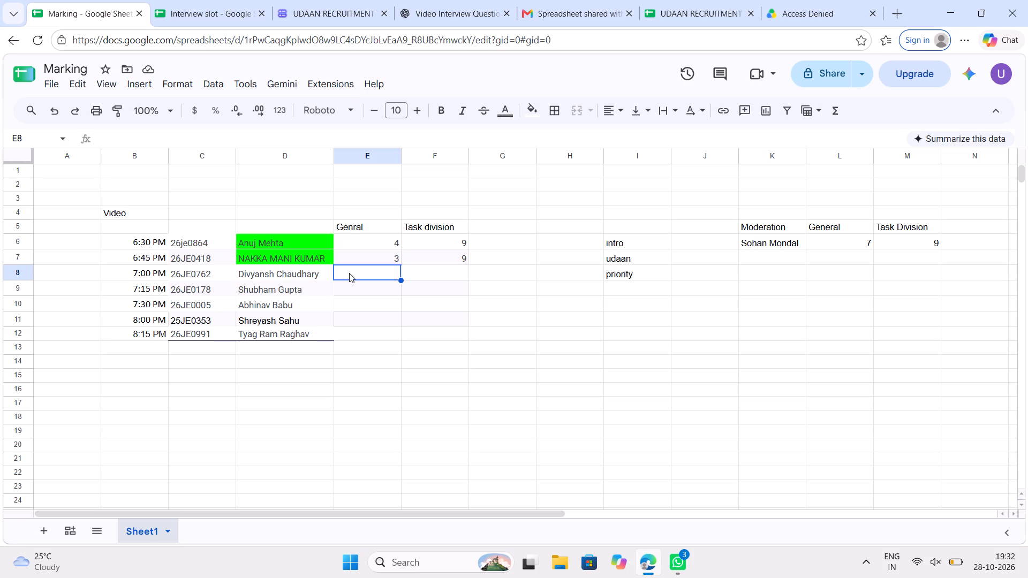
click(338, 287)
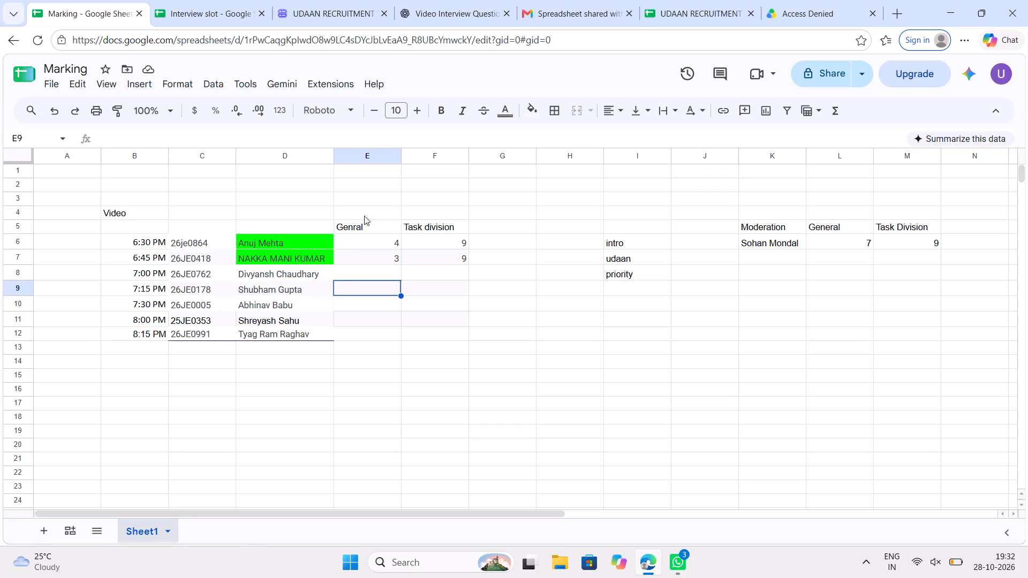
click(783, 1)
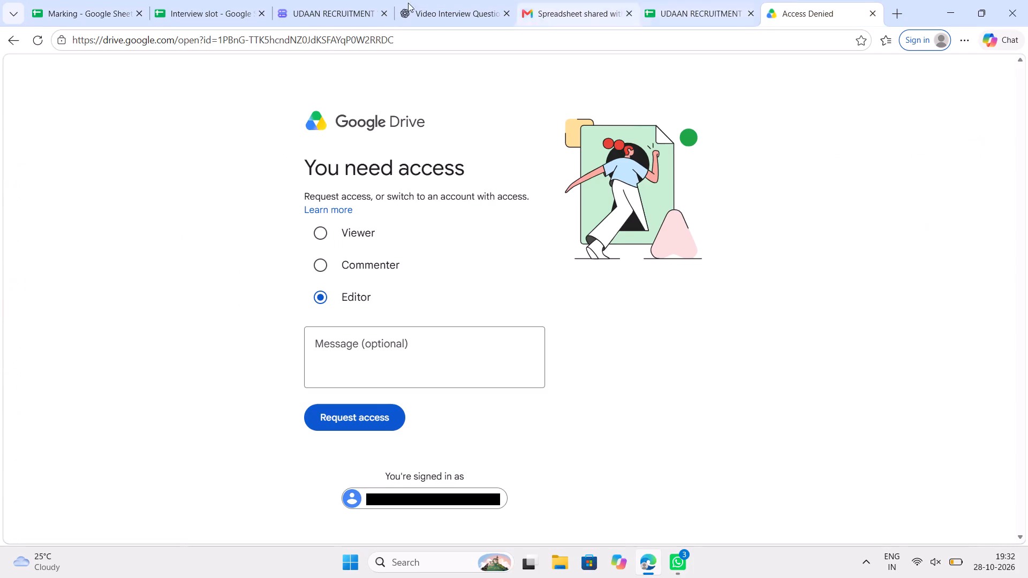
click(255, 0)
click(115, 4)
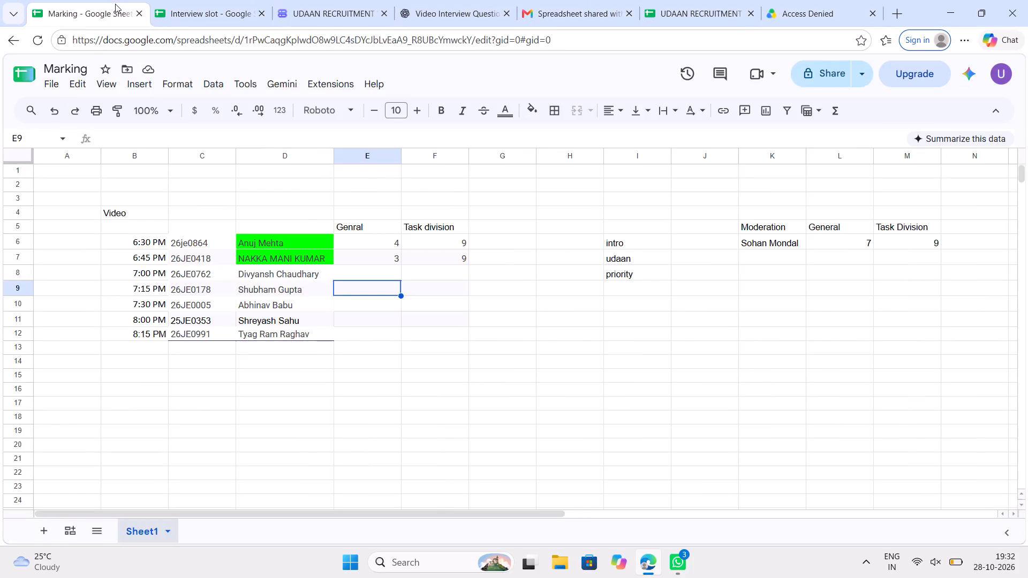
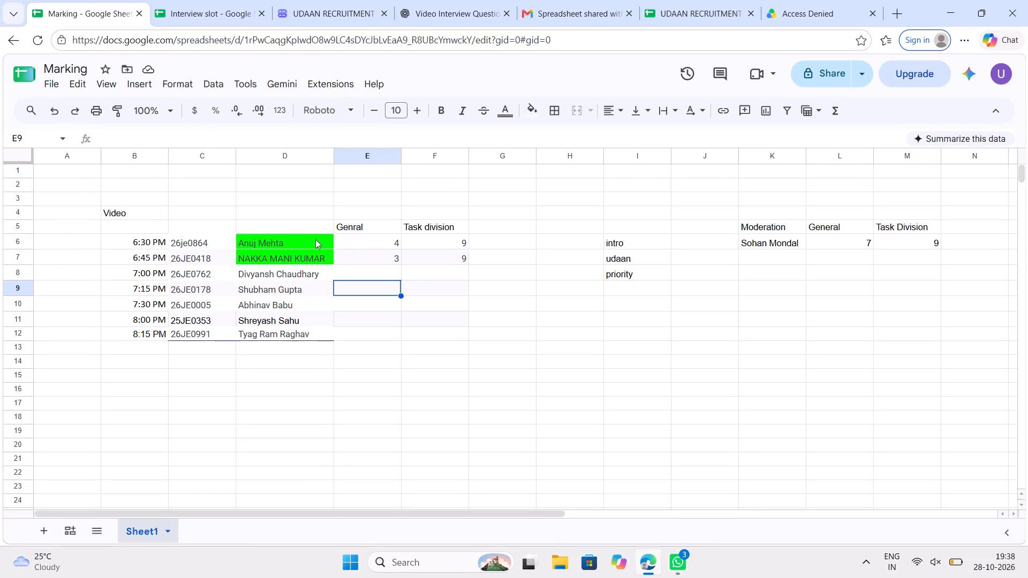
Select the name cell of the 7:00 PM candidate in the Video interview list.
click(295, 275)
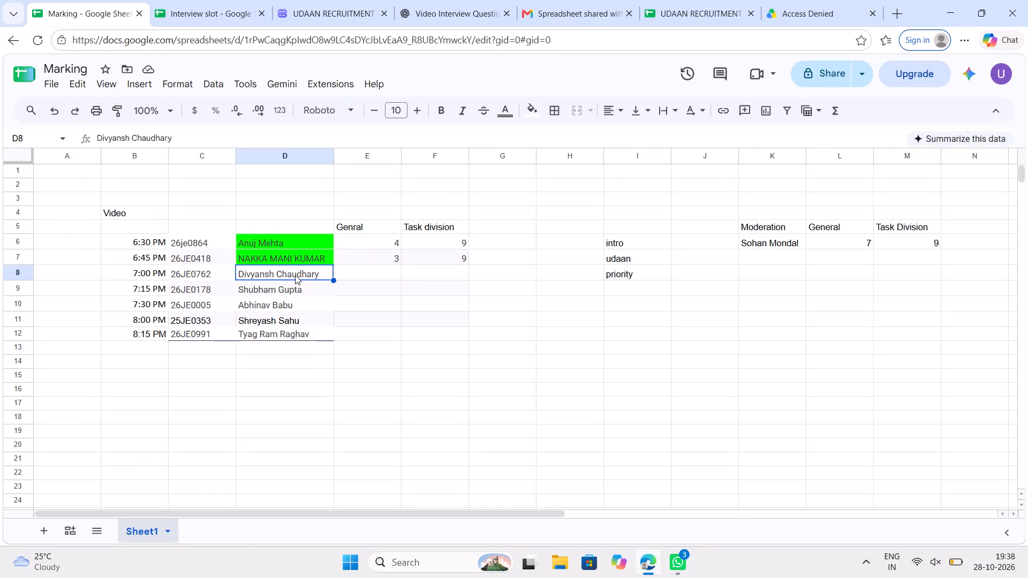
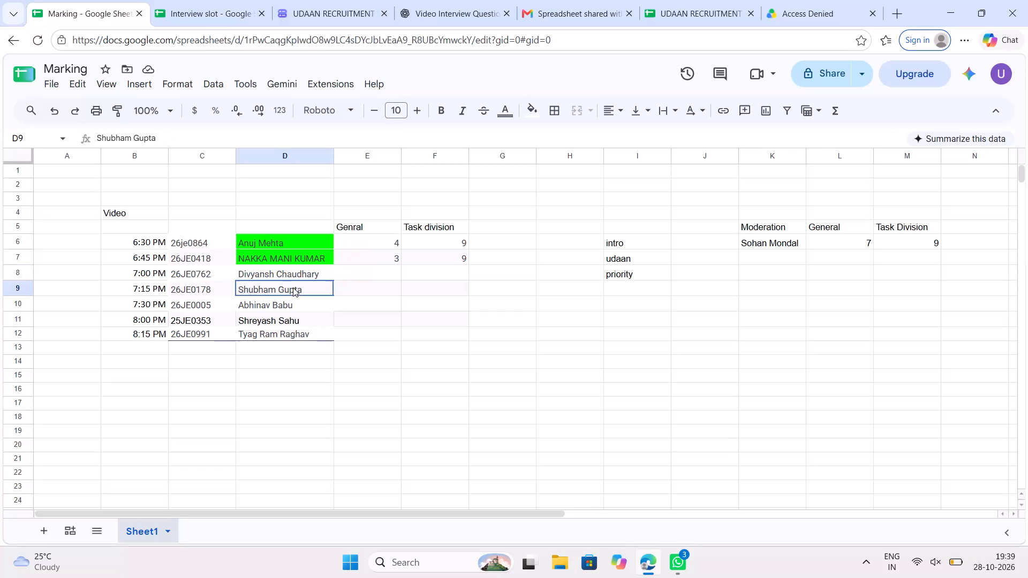
Record the 7:15 PM Video candidate's marks as 6 for General and 8 for Task division.
click(363, 286)
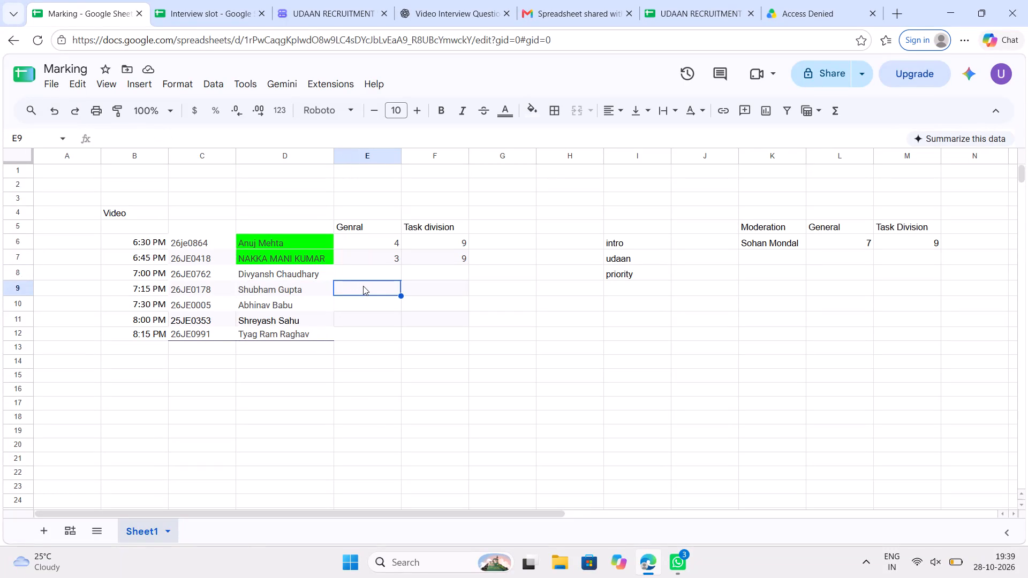
key(6)
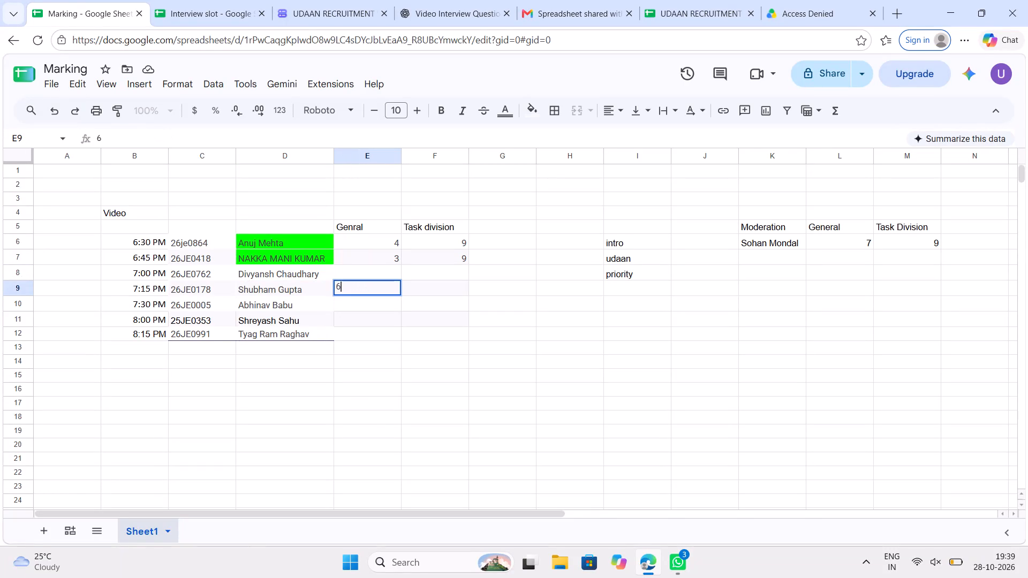
click(451, 294)
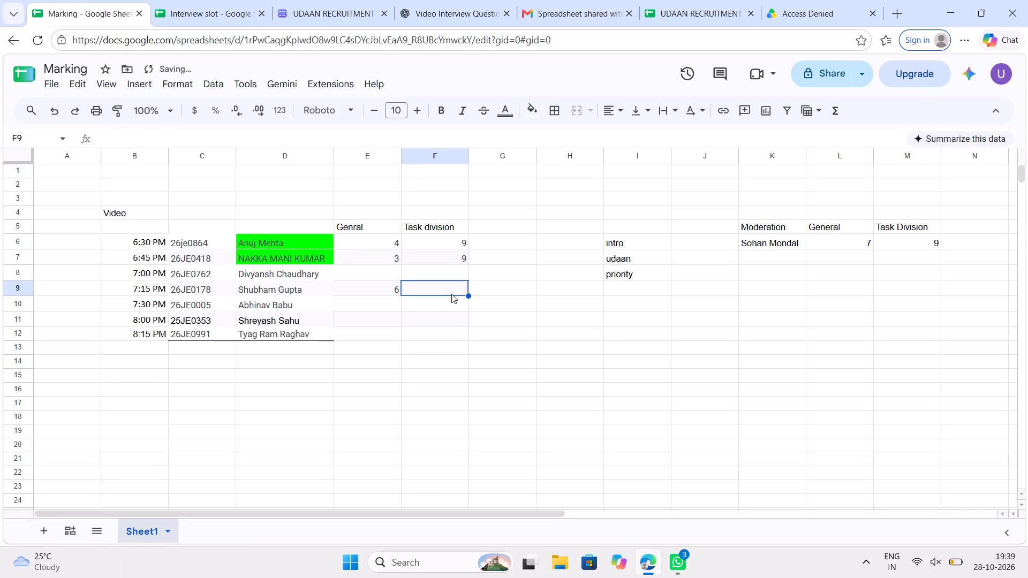
key(8)
click(408, 331)
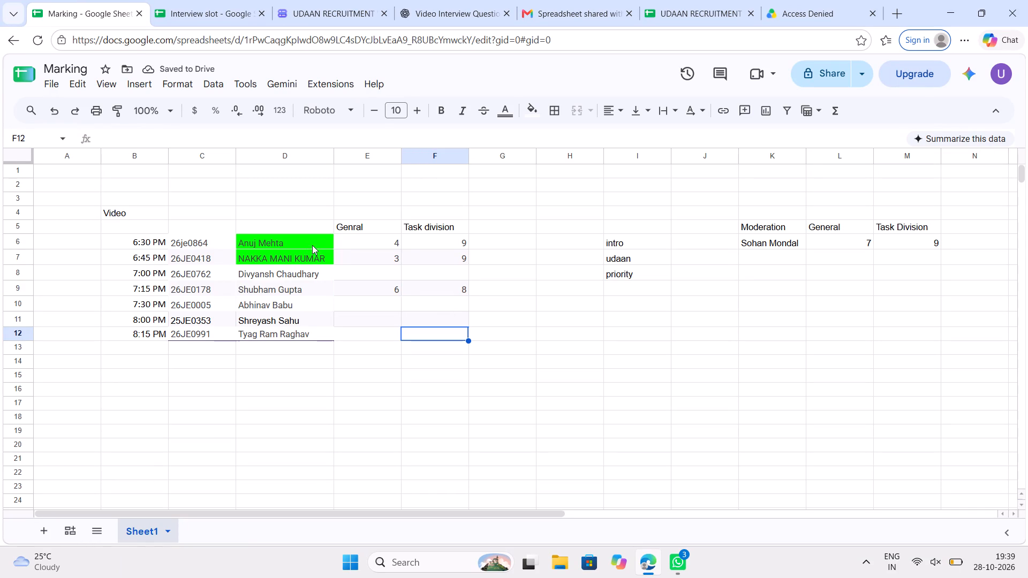
click(381, 285)
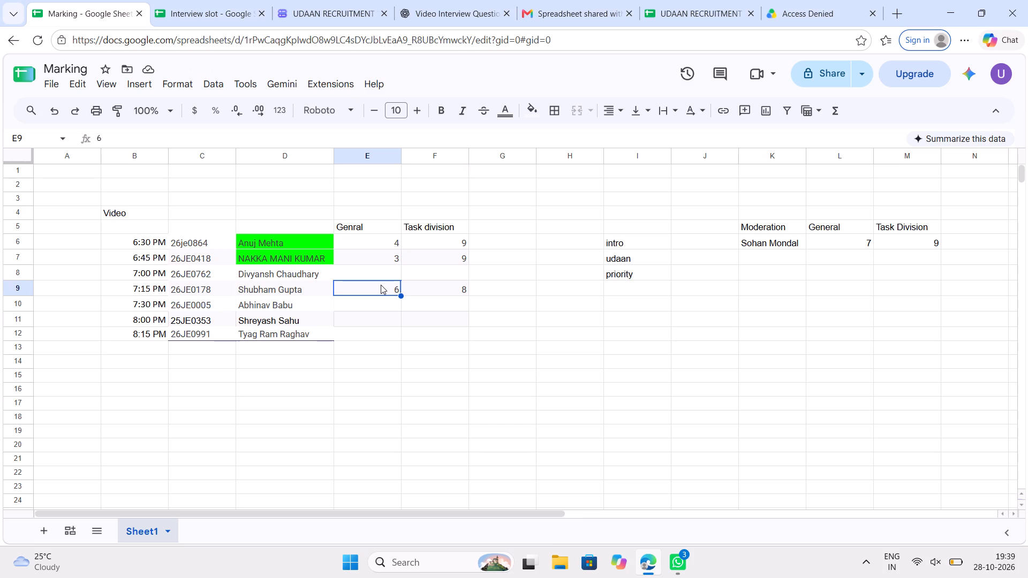
click(429, 290)
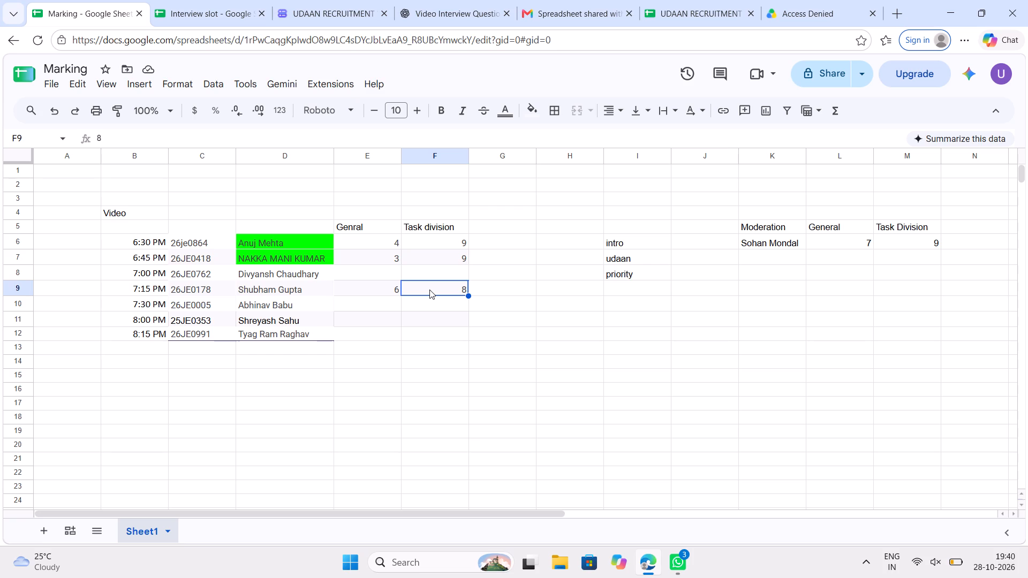
Fill the 7:15 PM candidate's name cell with green, matching the other marked candidates.
click(290, 288)
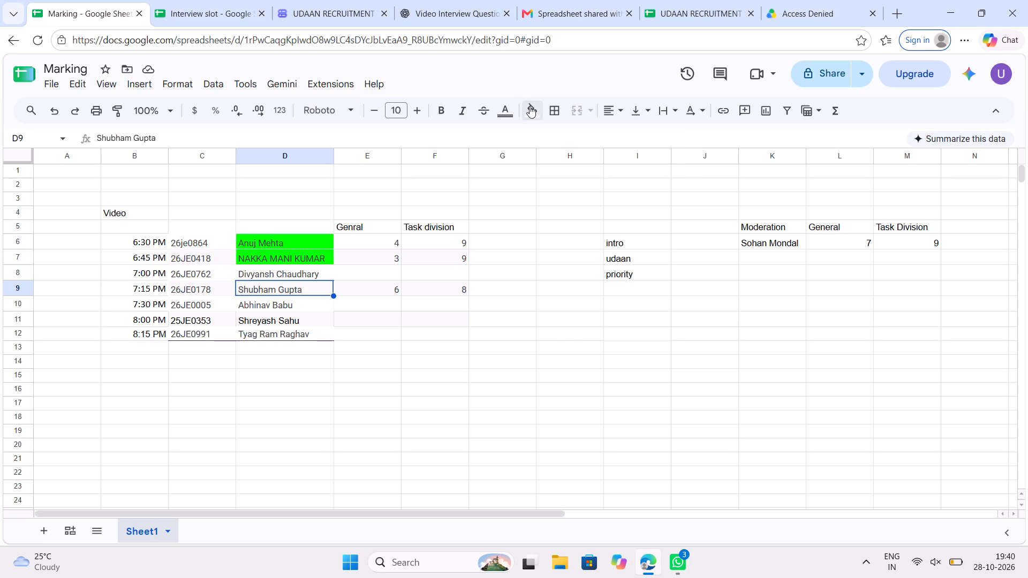
click(530, 106)
click(595, 172)
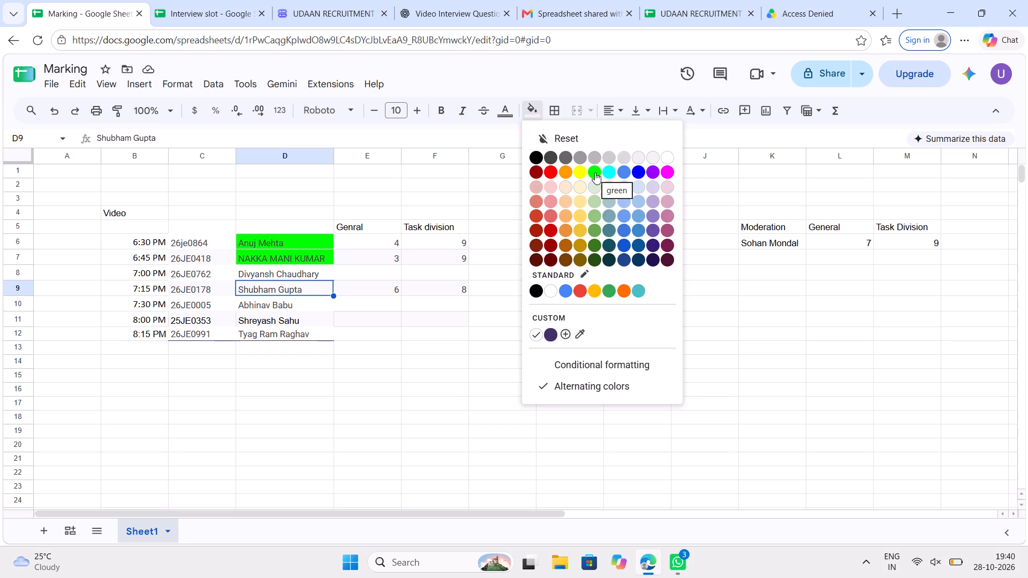
click(383, 383)
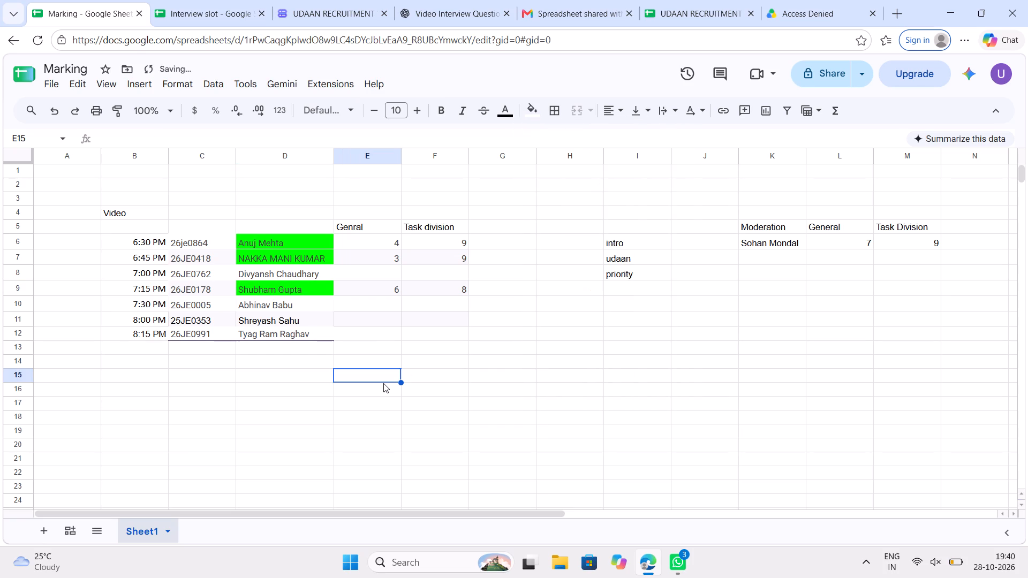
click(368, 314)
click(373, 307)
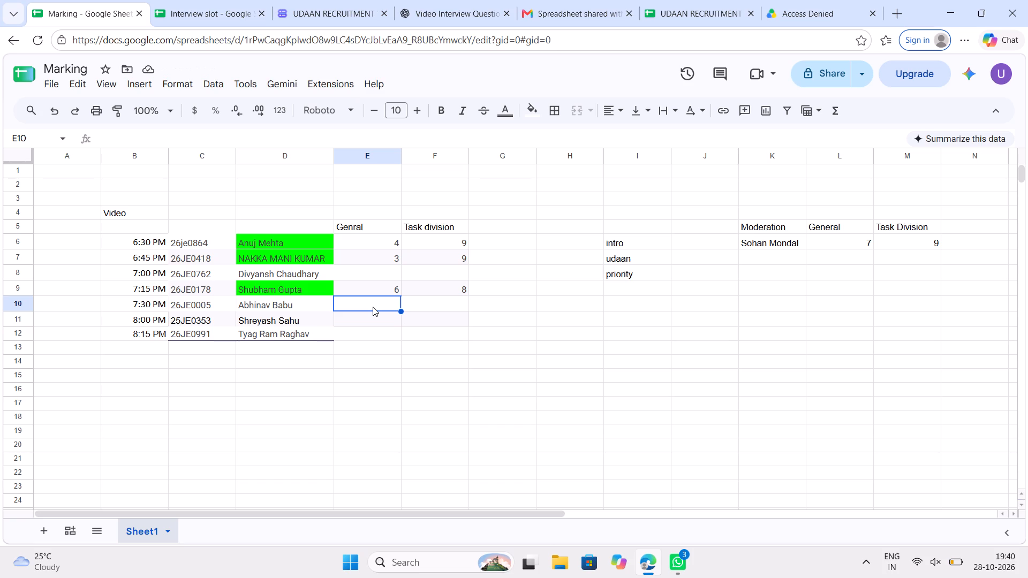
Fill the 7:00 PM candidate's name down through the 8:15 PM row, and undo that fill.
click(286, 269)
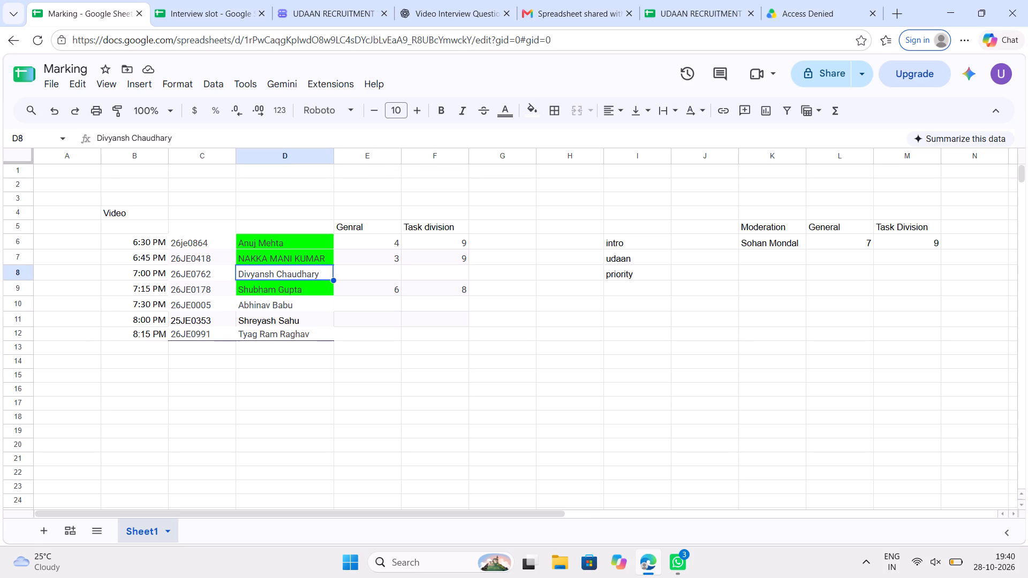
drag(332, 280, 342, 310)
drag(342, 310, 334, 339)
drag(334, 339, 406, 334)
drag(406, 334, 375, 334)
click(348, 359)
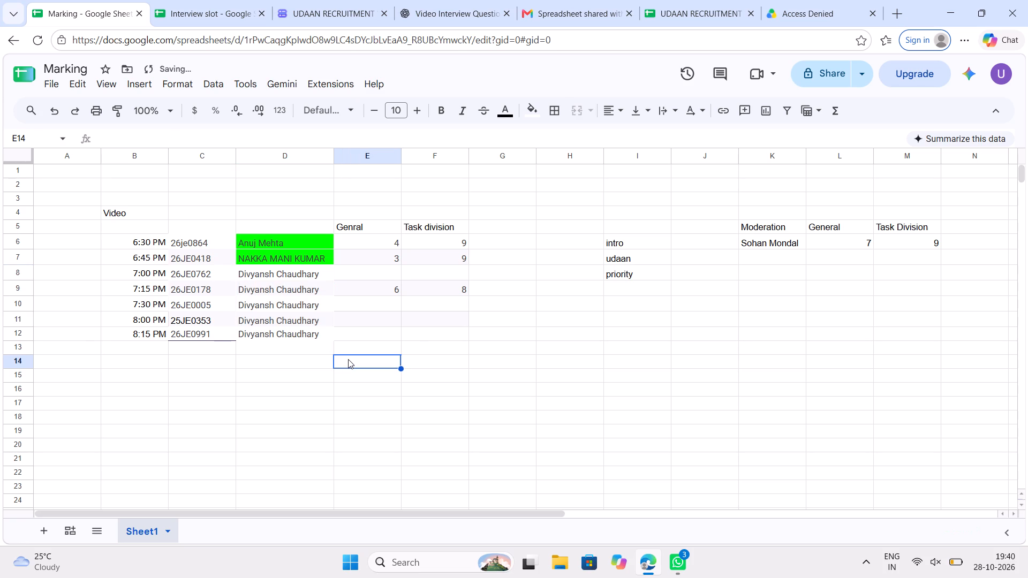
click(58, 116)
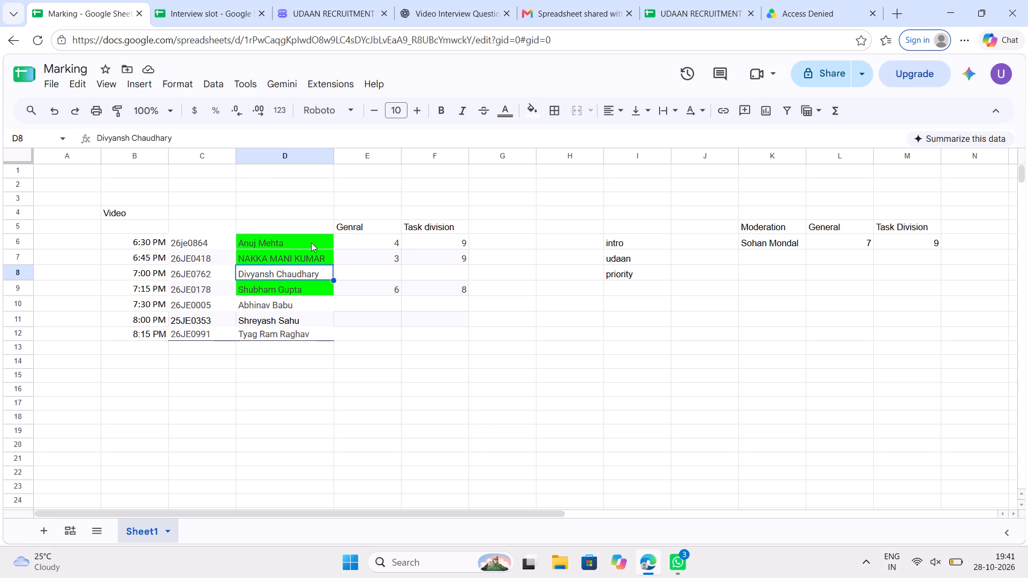
Select the 7:00 PM candidate's General mark cell in the Video interview list.
click(337, 290)
click(357, 275)
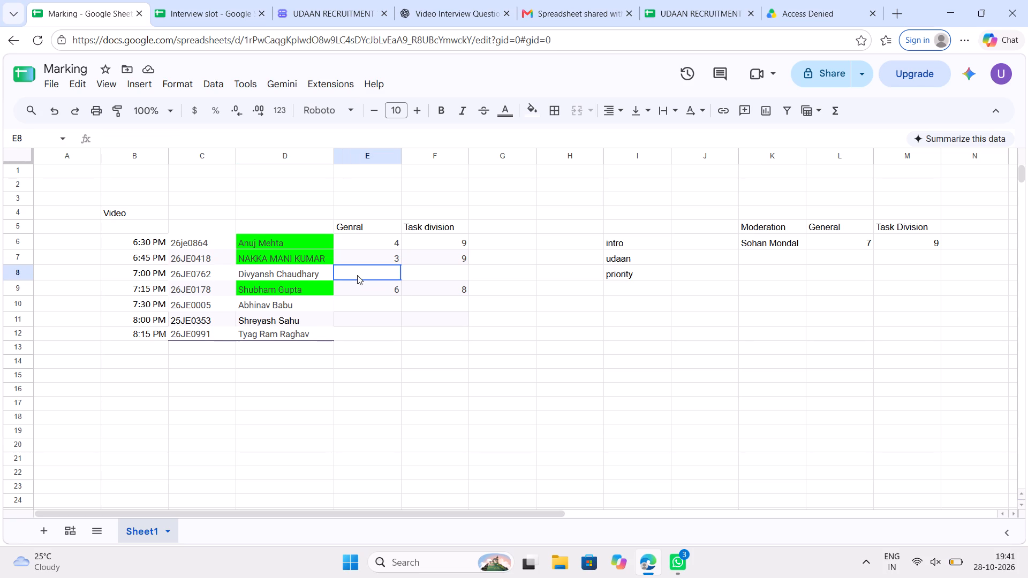
click(414, 272)
click(376, 269)
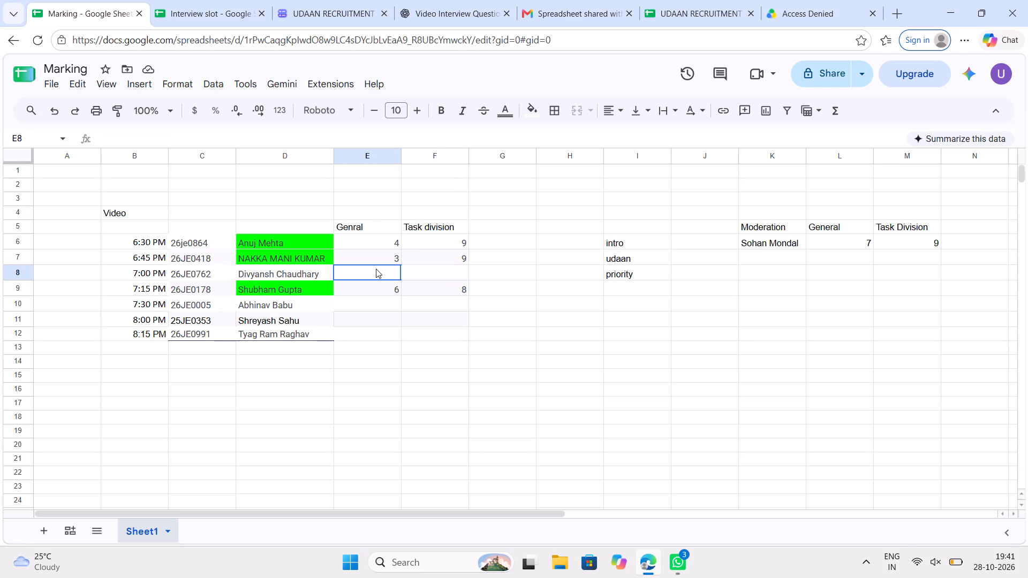
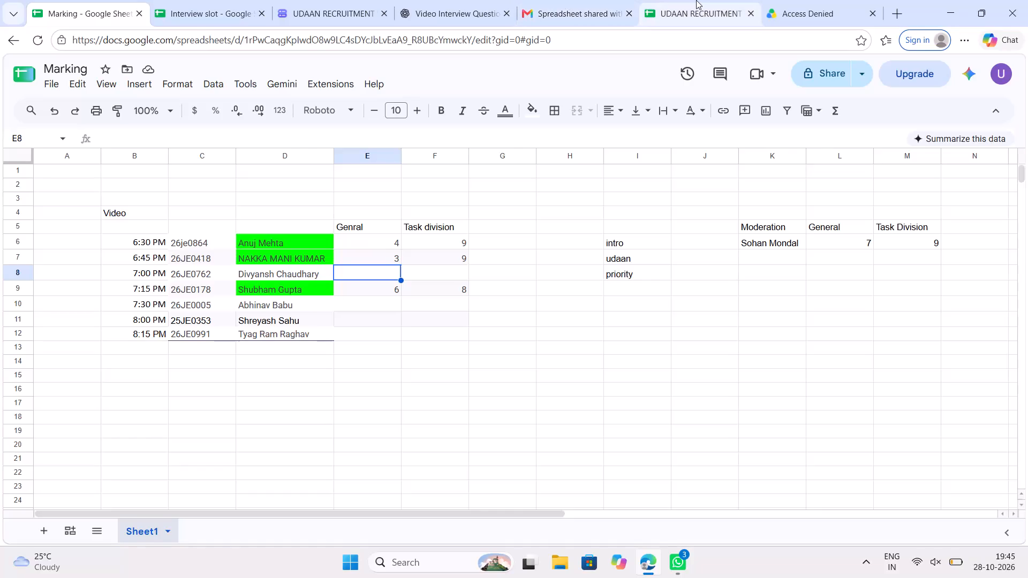
Open the 7:00 PM Video candidate's uploaded video from the UDAAN RECRUITMENT '26 form responses and play it.
click(696, 0)
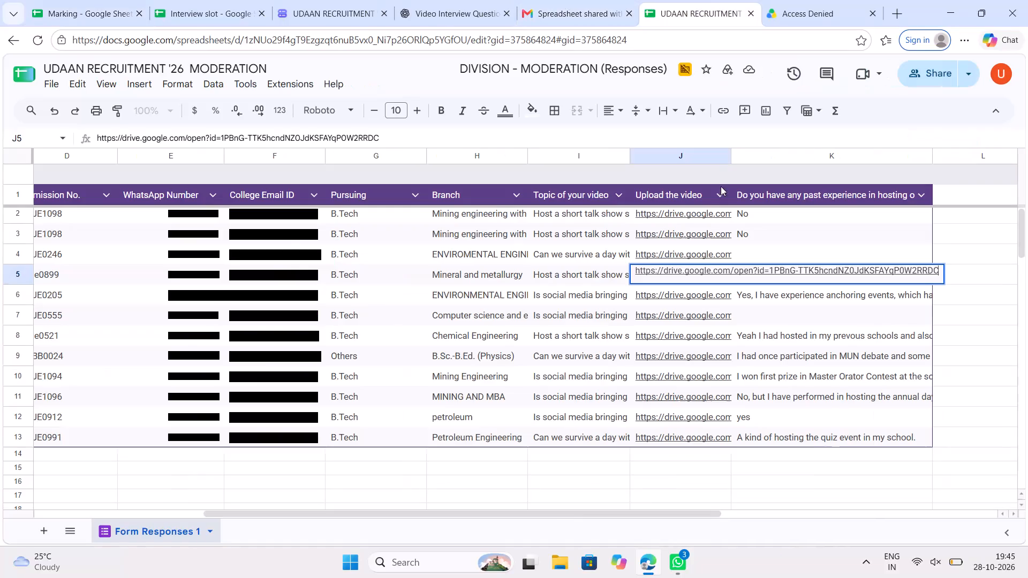
click(370, 7)
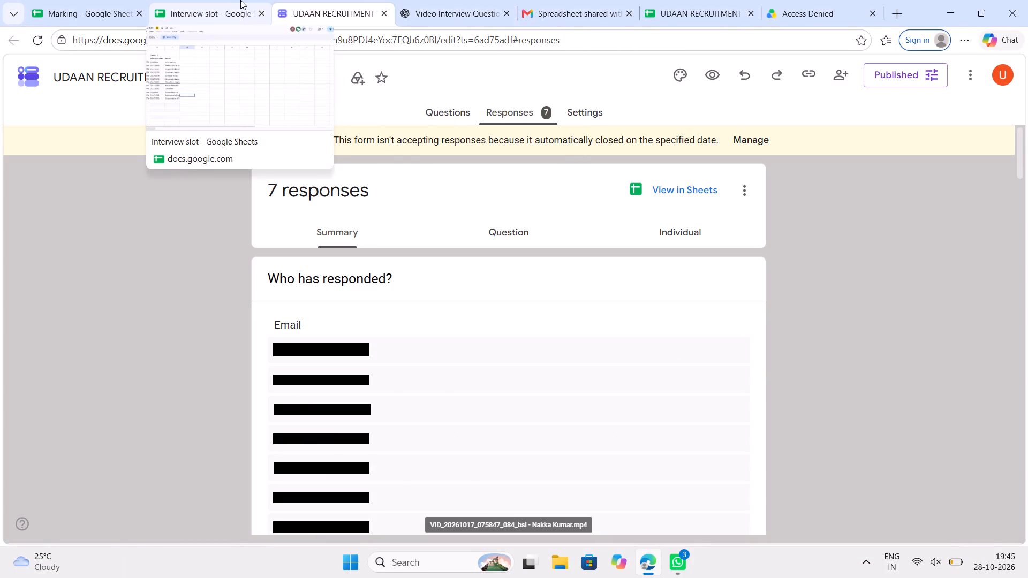
scroll(410, 326, down, 11)
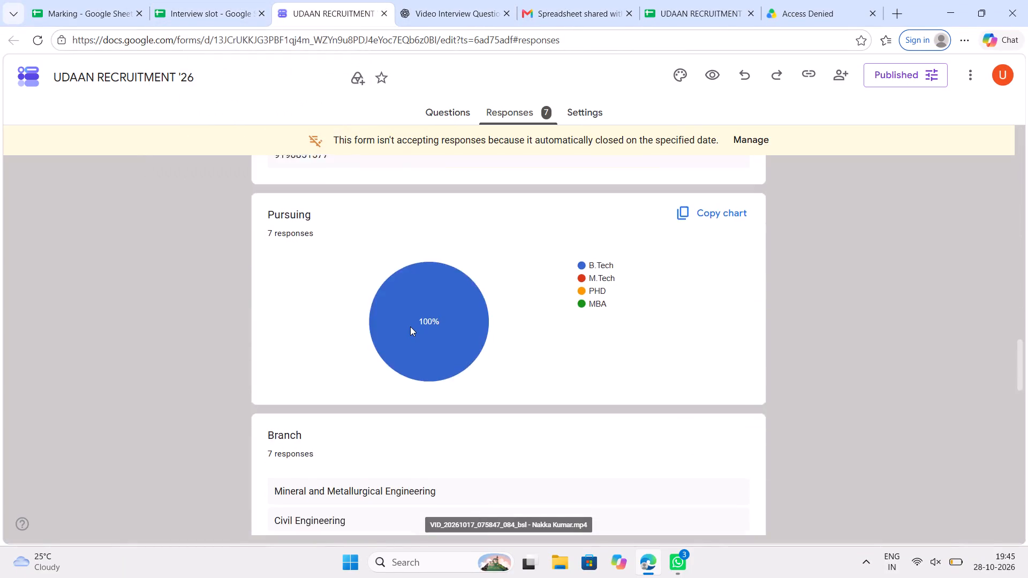
scroll(410, 326, down, 10)
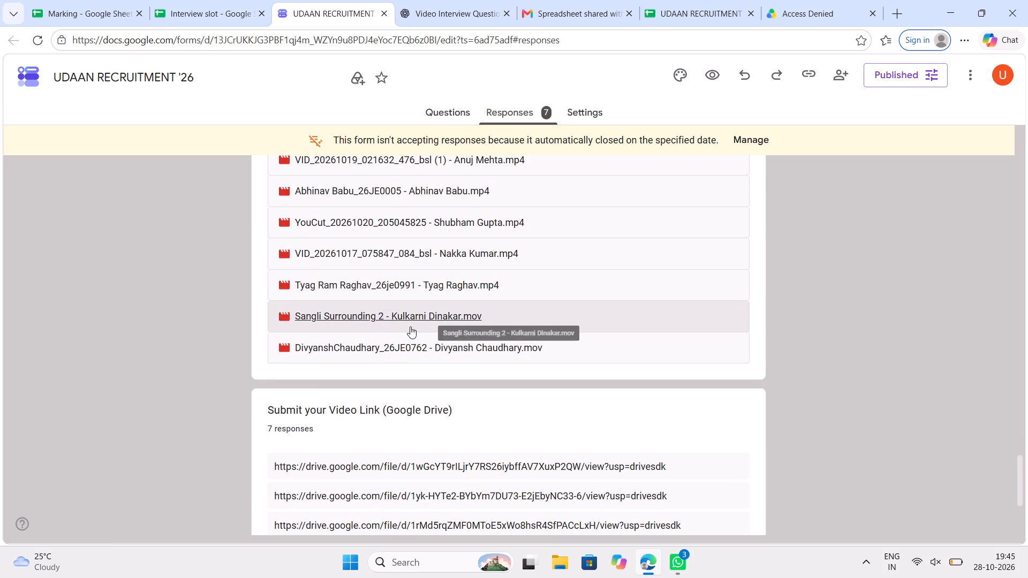
scroll(410, 326, up, 1)
click(433, 448)
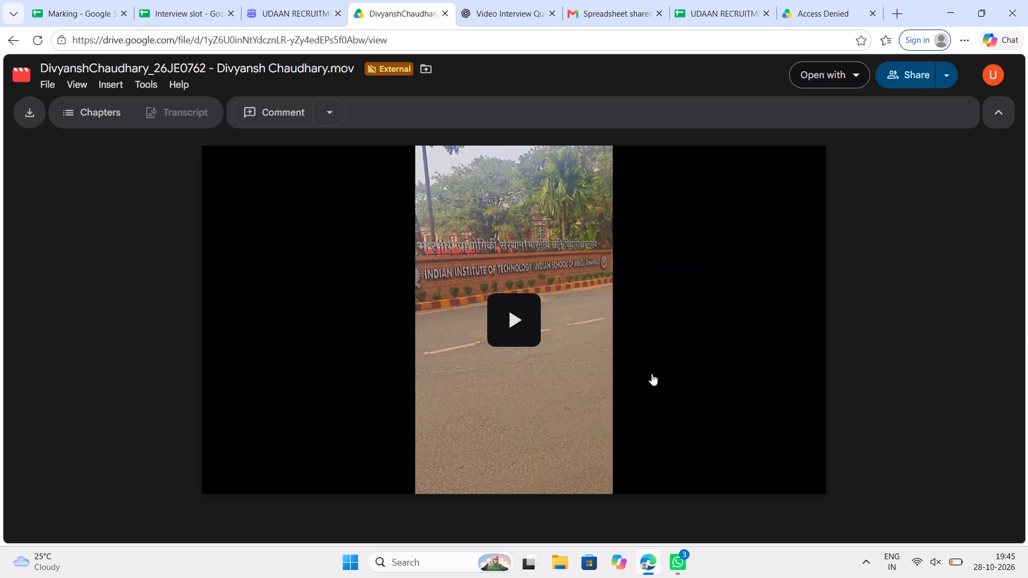
click(529, 316)
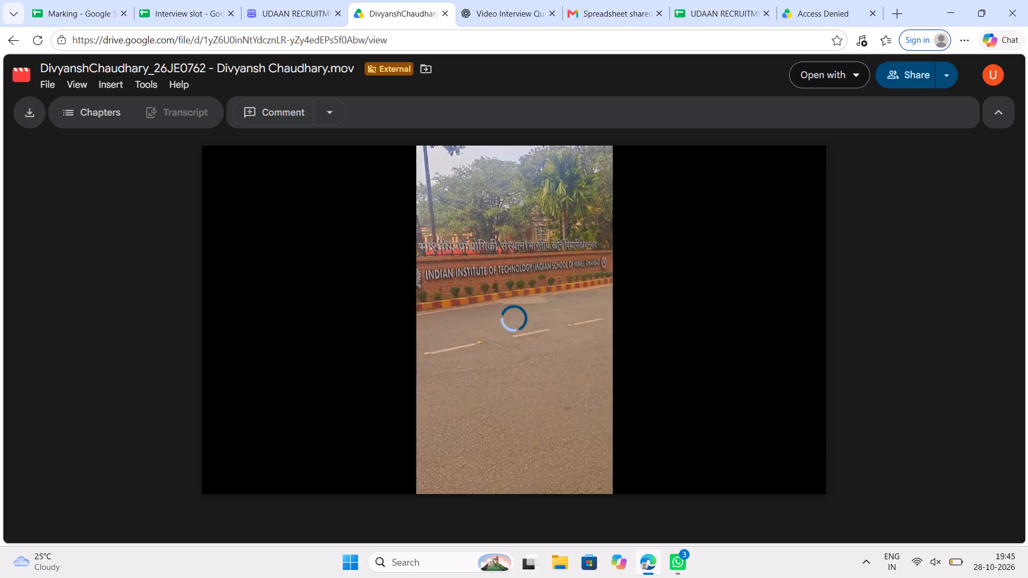
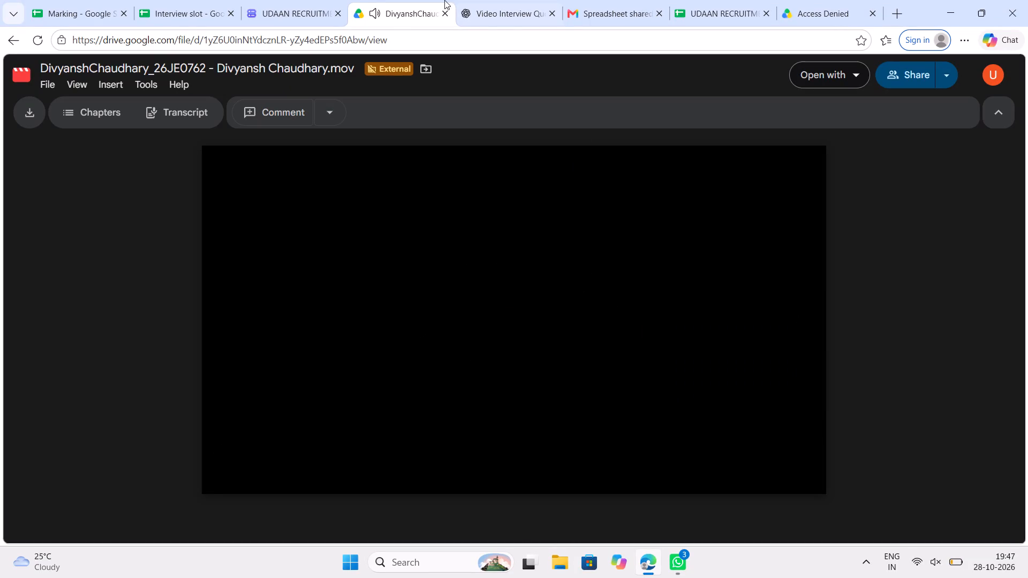
Leave the candidate's video and return to the uploaded videos list in the UDAAN RECRUITMENT '26 form responses.
click(4, 40)
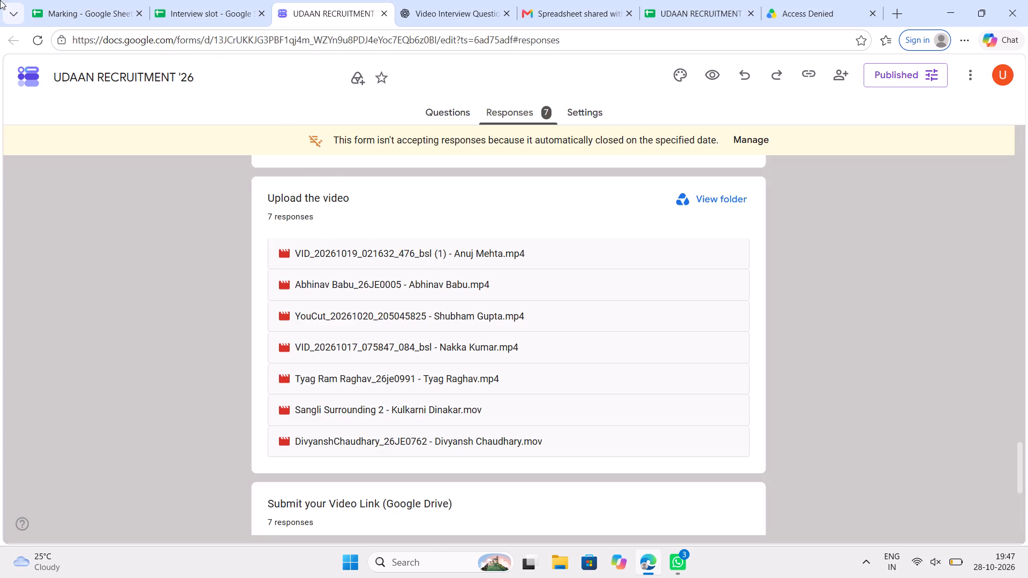
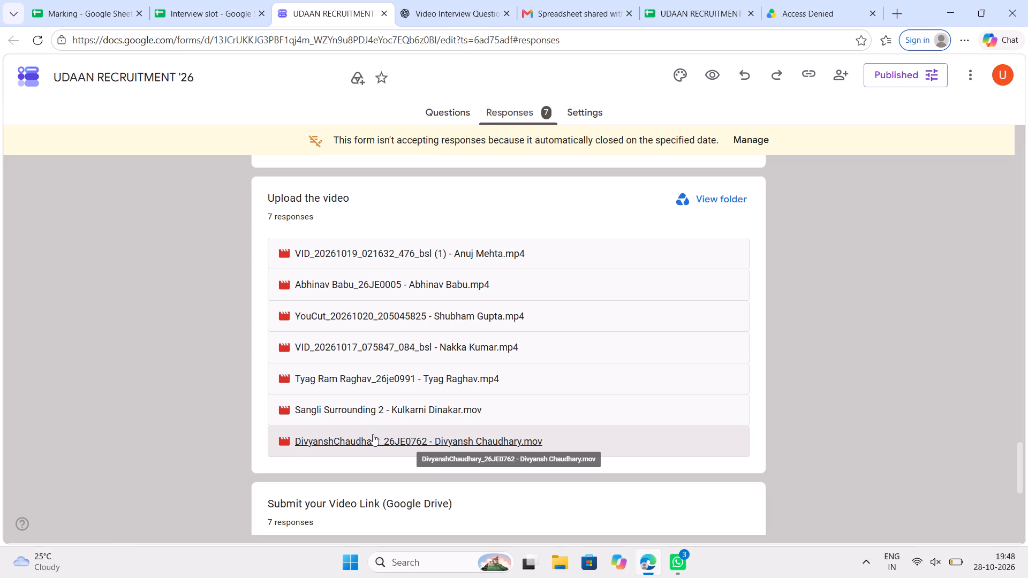
Check the Moderation responses and the interview questions, and return to the Marking spreadsheet.
click(707, 0)
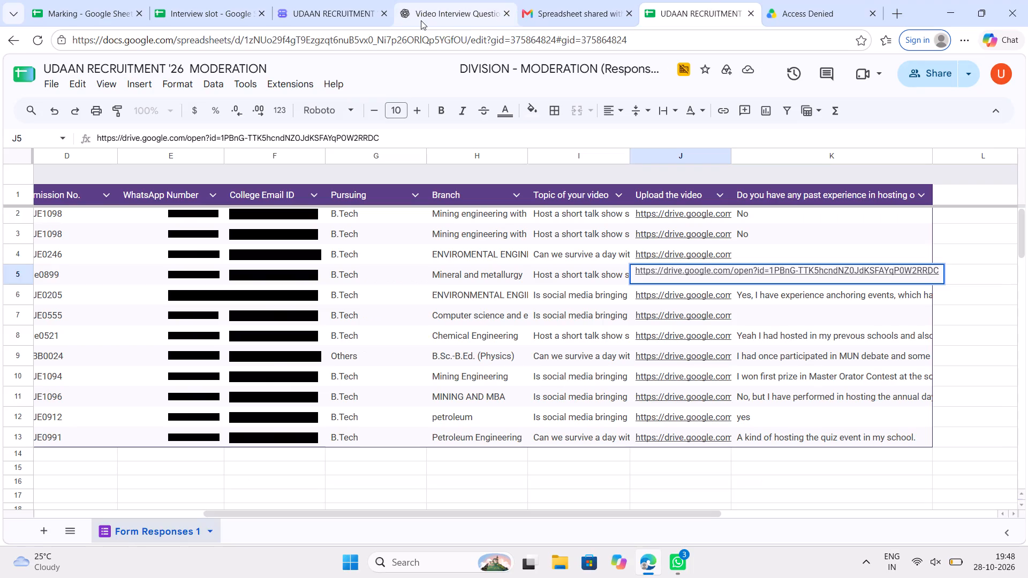
click(421, 20)
click(238, 18)
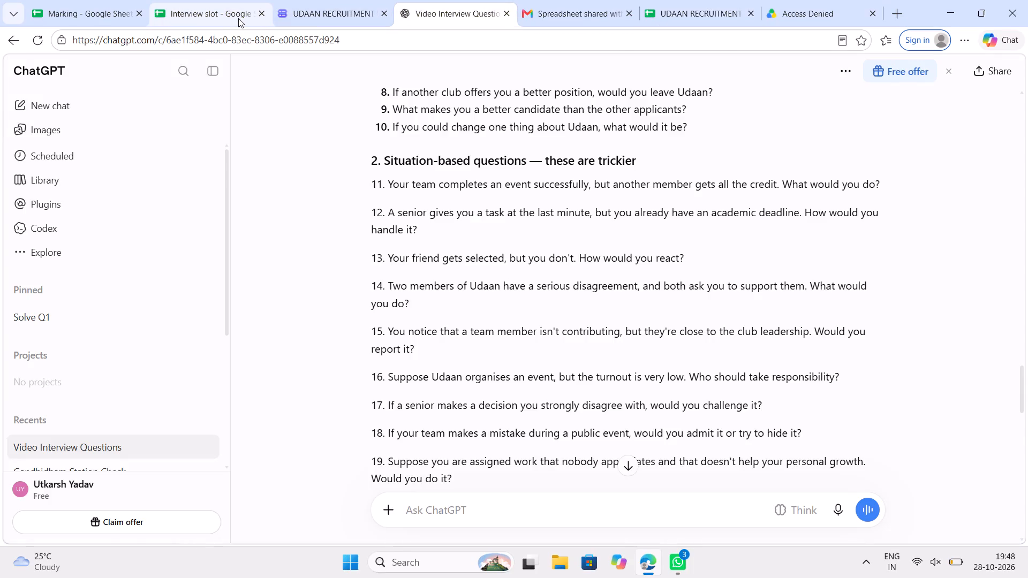
click(123, 12)
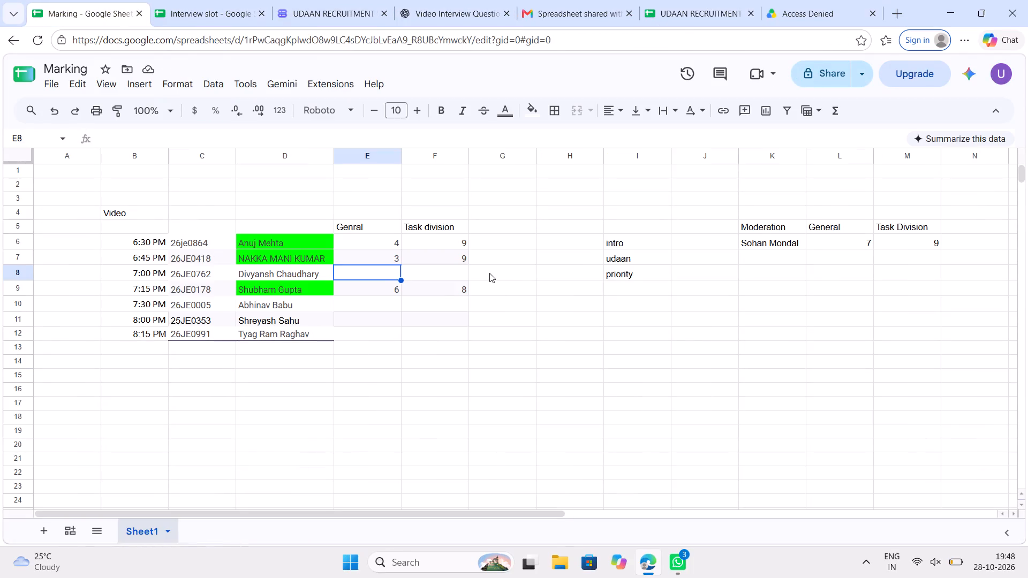
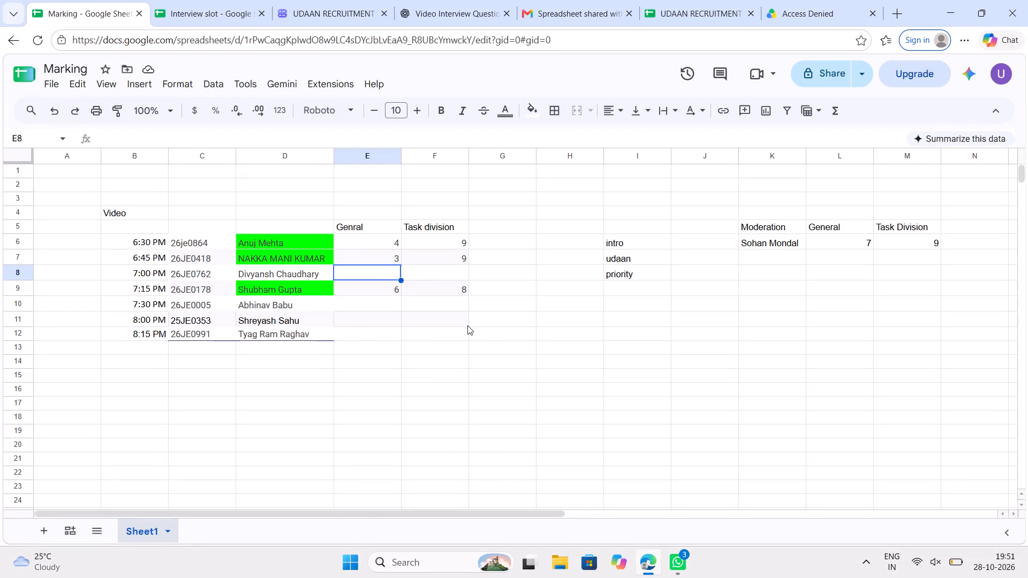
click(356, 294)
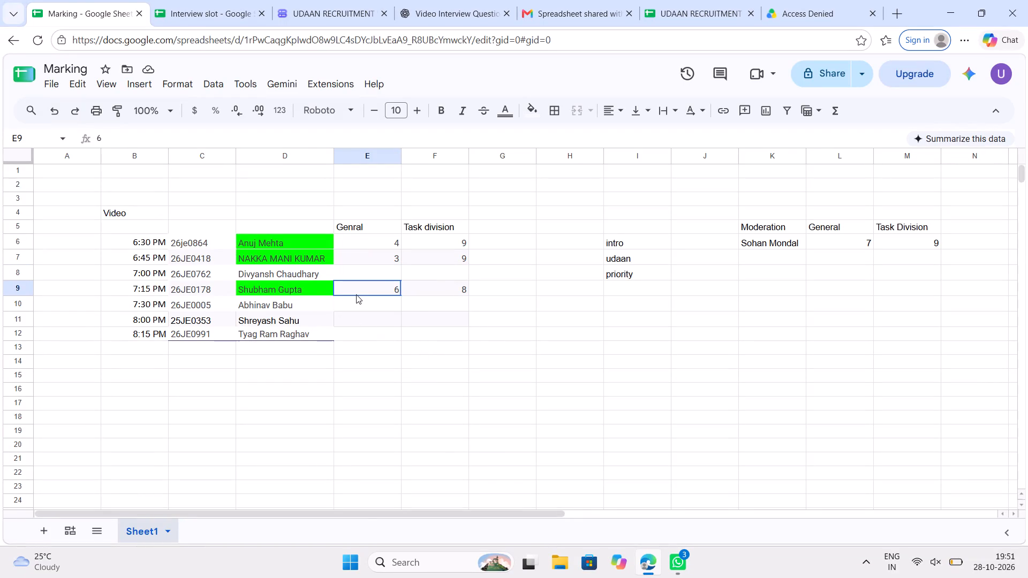
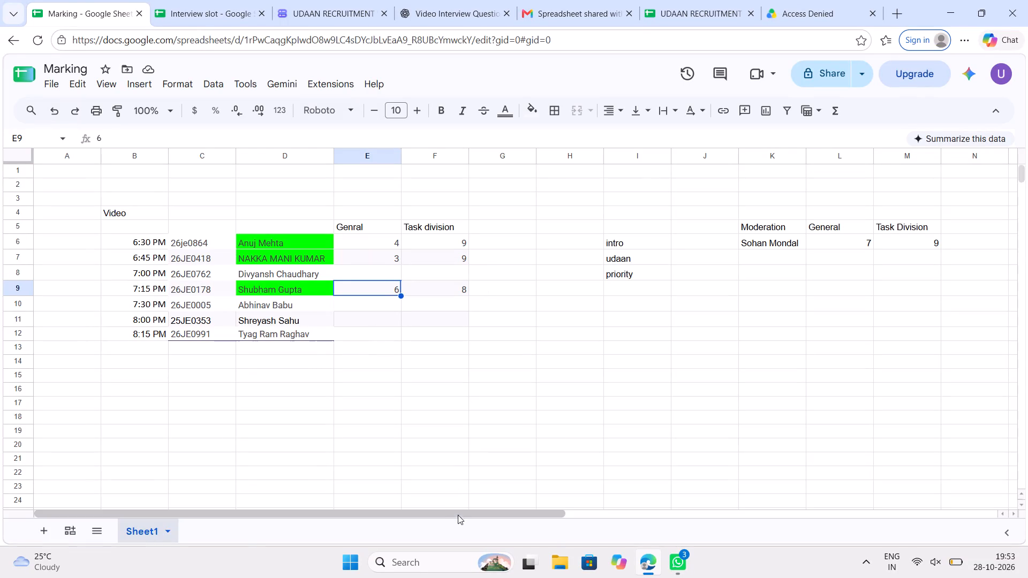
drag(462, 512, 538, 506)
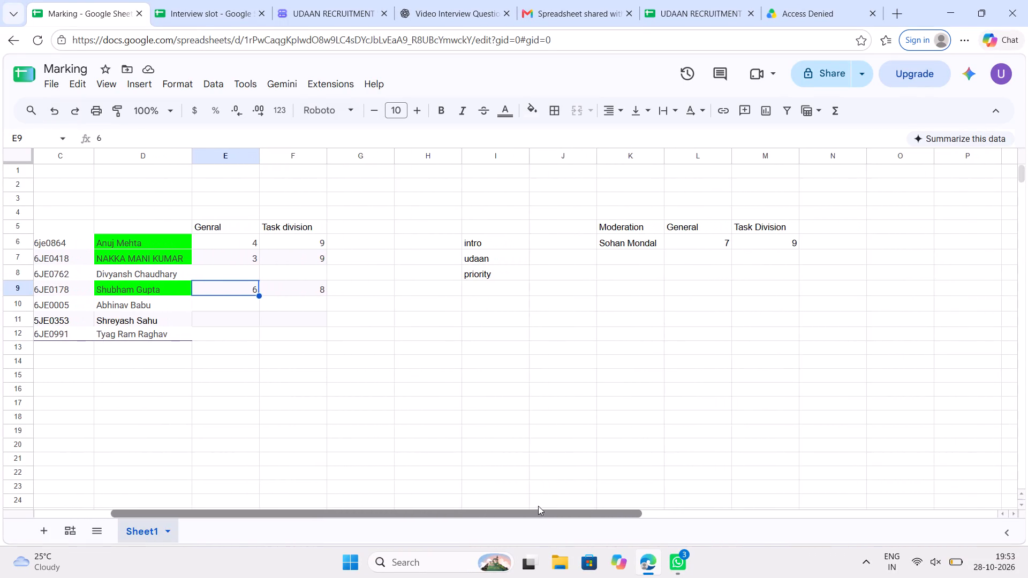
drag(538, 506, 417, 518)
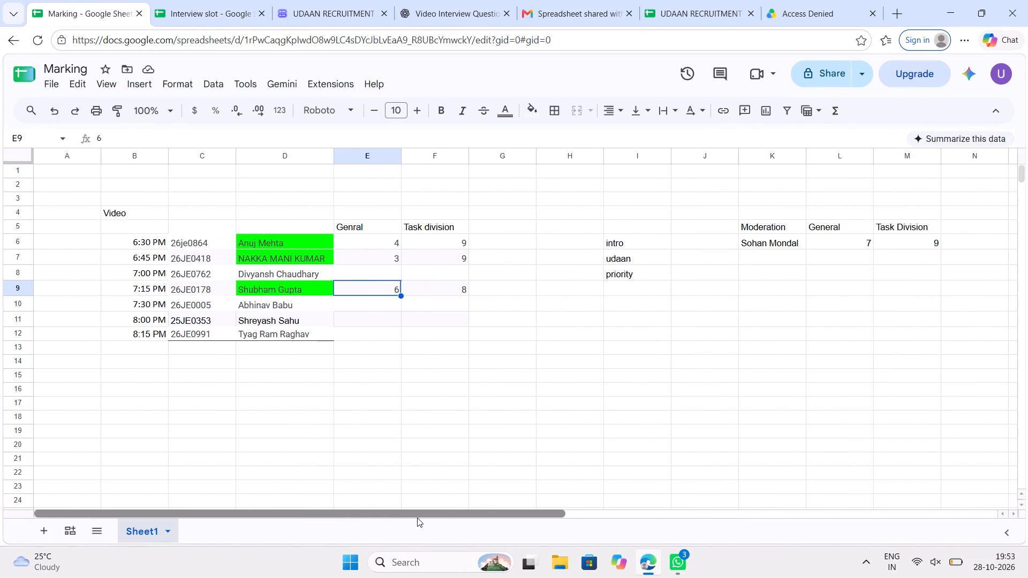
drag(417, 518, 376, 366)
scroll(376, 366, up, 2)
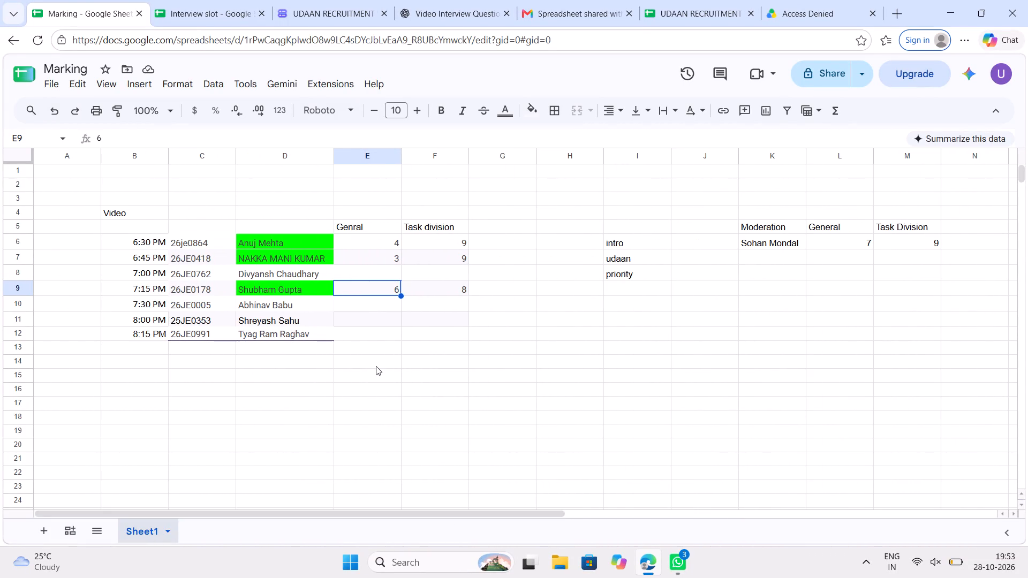
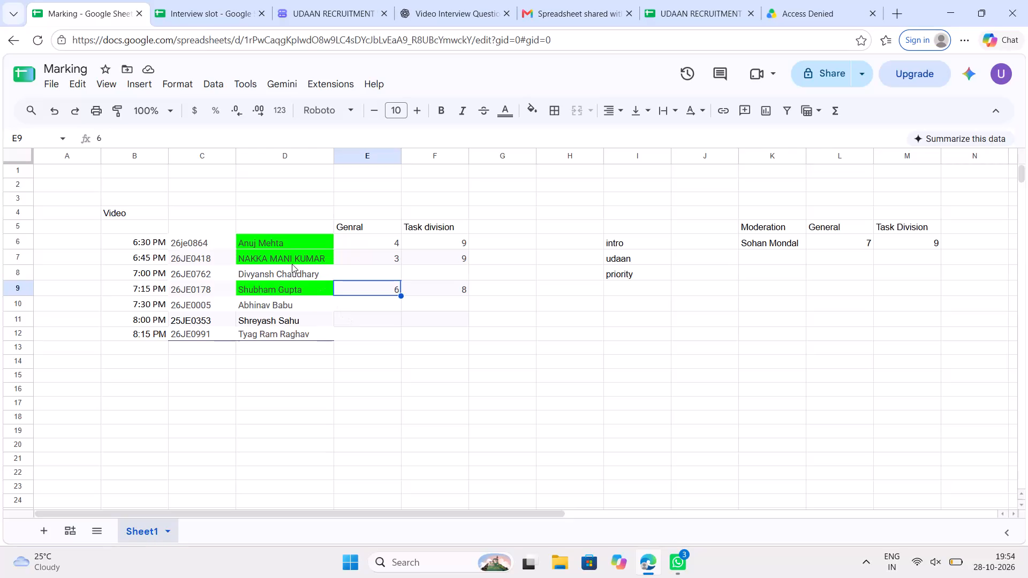
Highlight the name cell of the 7:00 PM Video candidate in bright green.
click(292, 264)
click(298, 273)
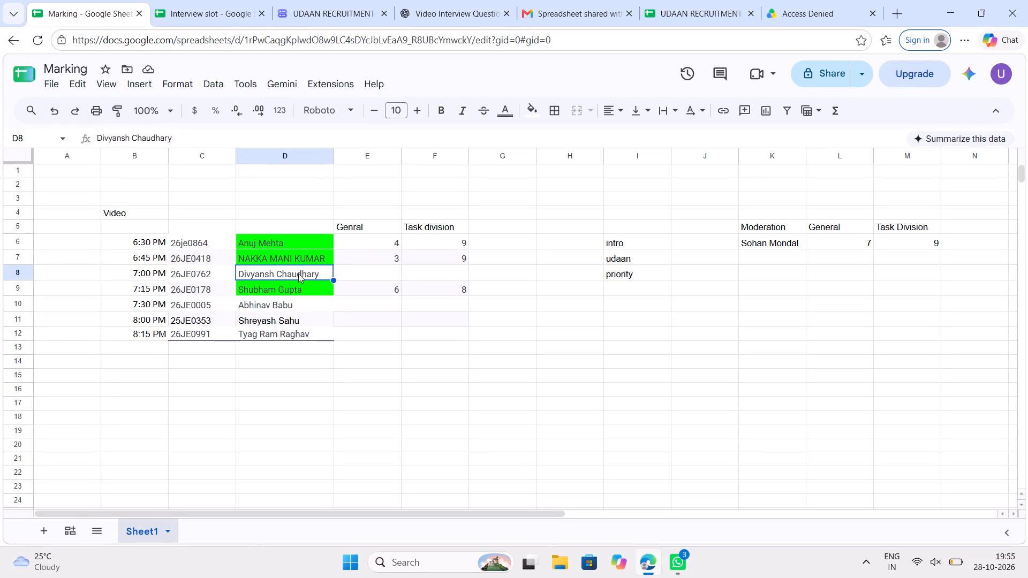
click(535, 109)
click(597, 174)
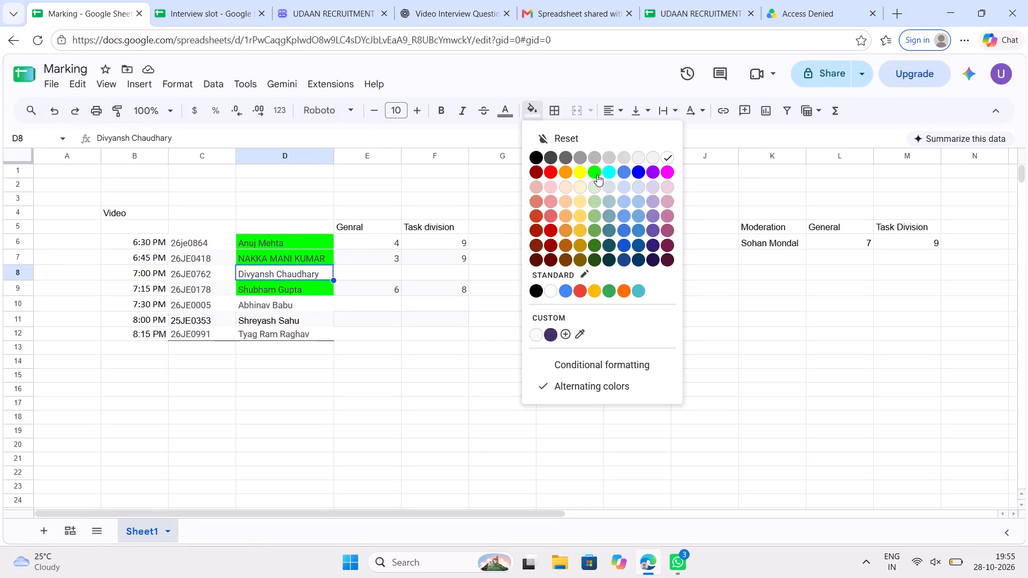
Record the 7:00 PM Video candidate's marks as 5 for General and 7 for Task division.
click(361, 273)
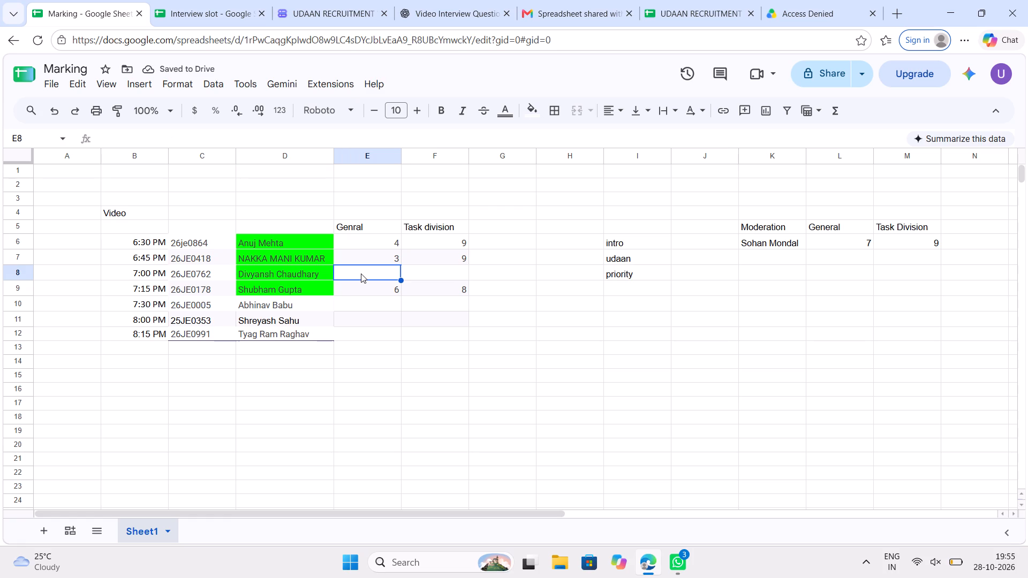
key(5)
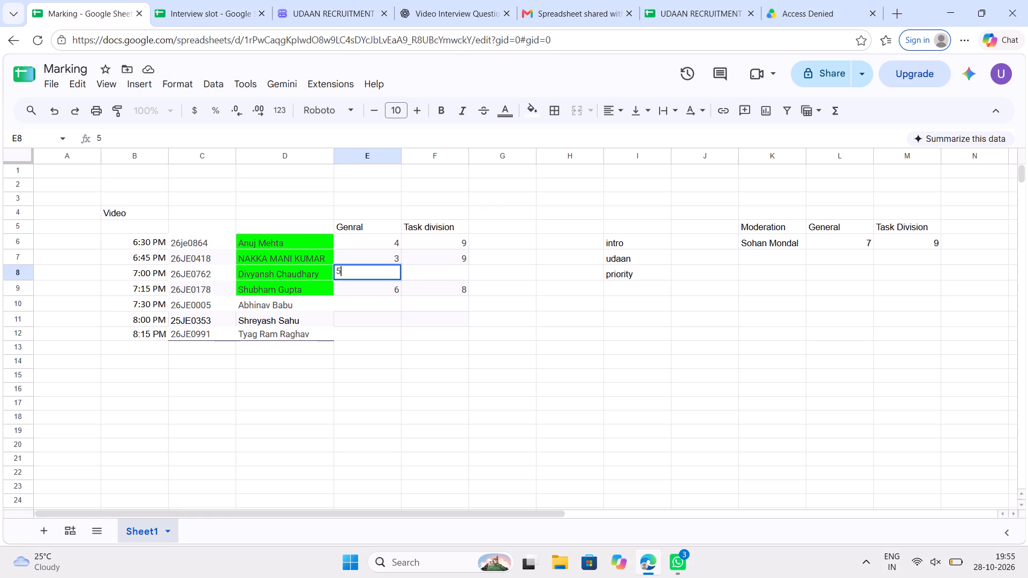
click(456, 269)
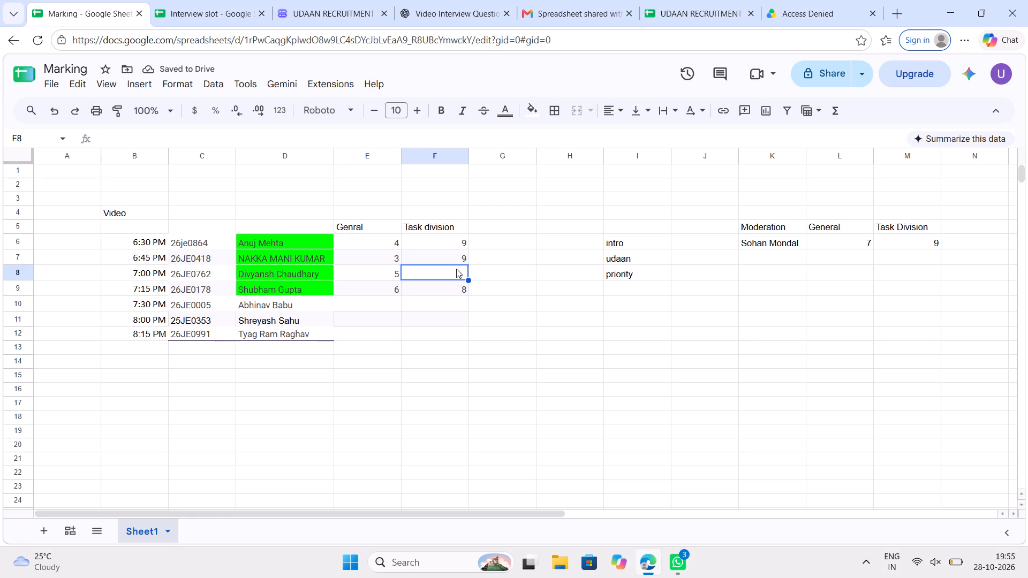
key(7)
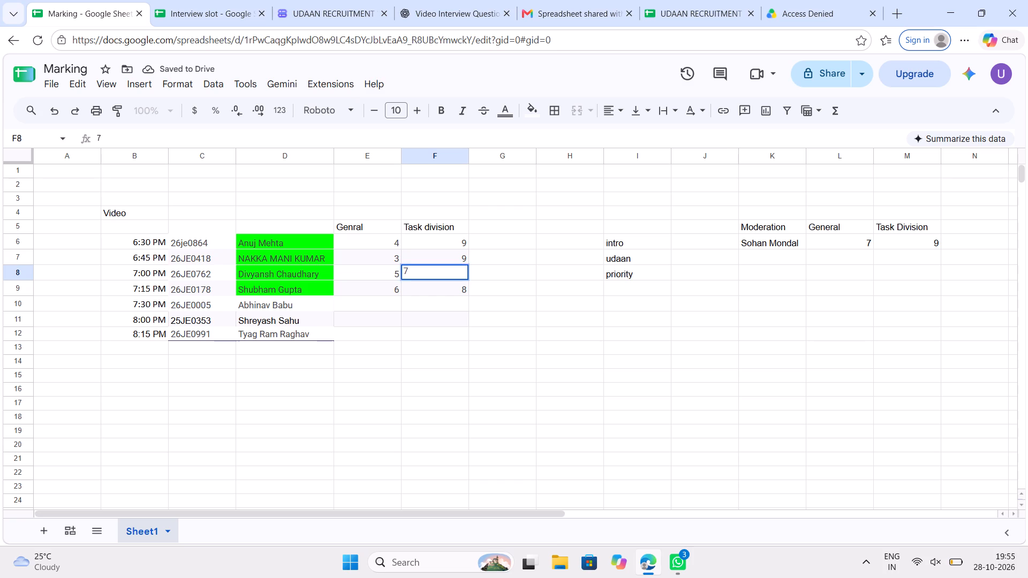
click(452, 303)
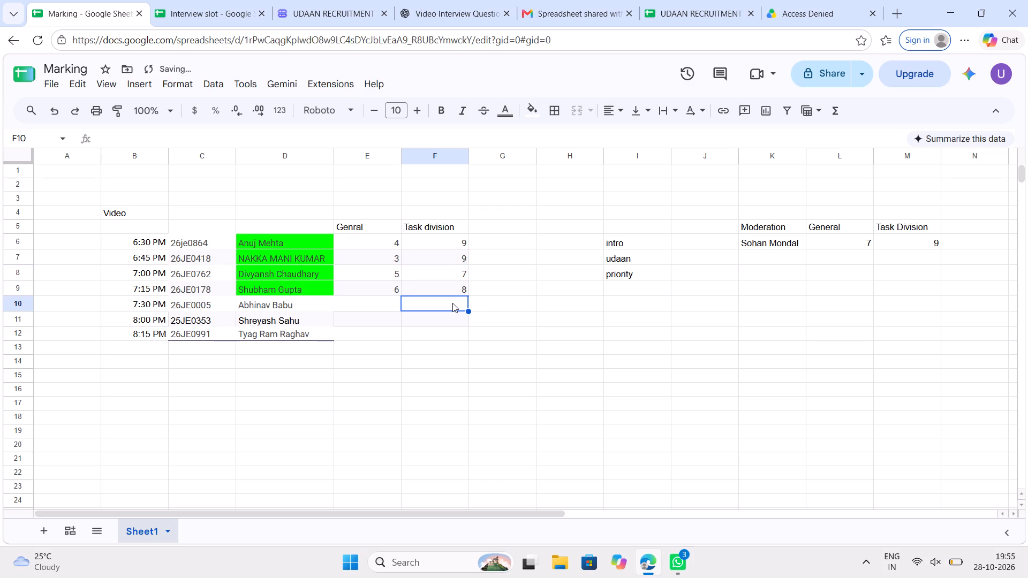
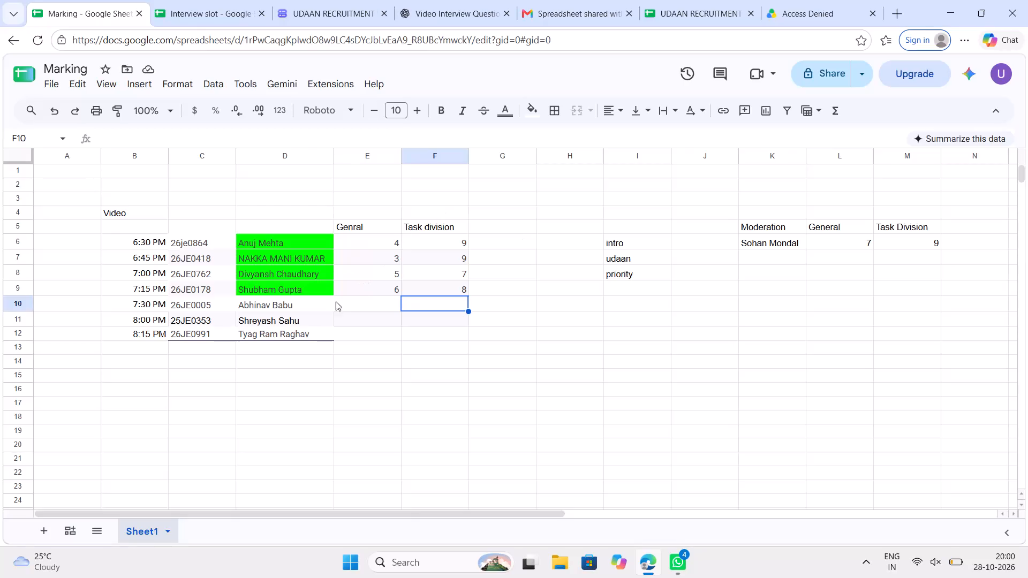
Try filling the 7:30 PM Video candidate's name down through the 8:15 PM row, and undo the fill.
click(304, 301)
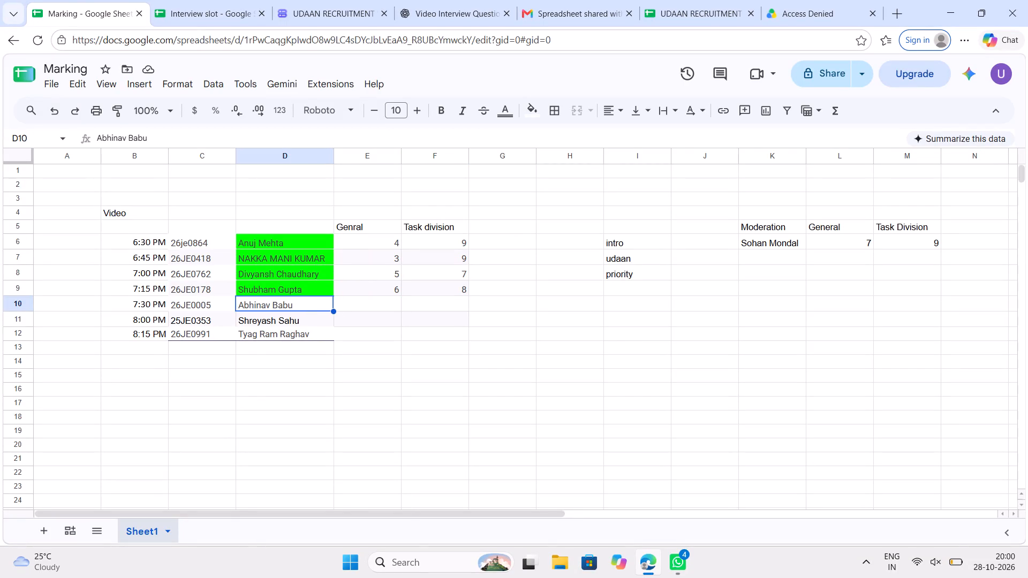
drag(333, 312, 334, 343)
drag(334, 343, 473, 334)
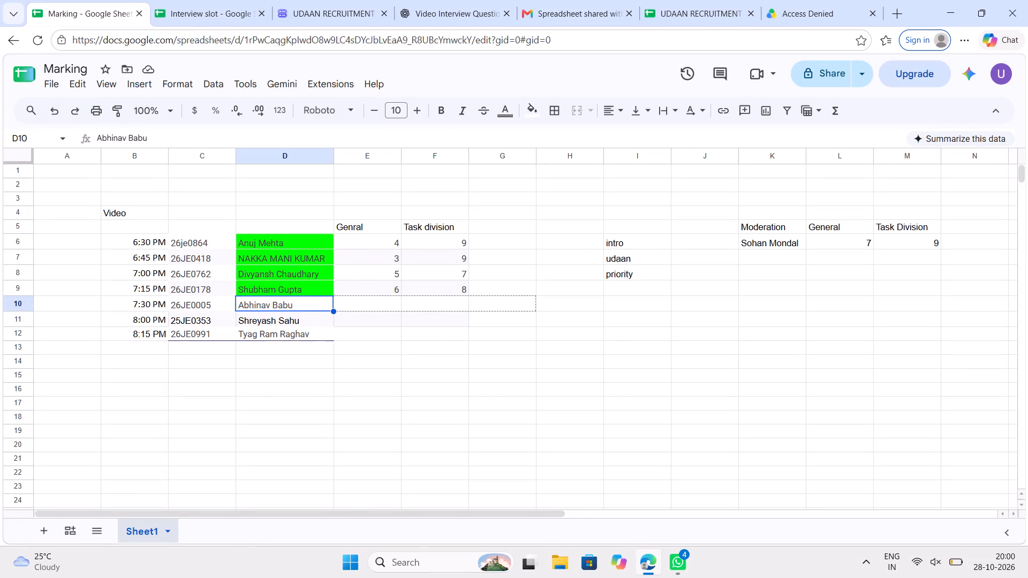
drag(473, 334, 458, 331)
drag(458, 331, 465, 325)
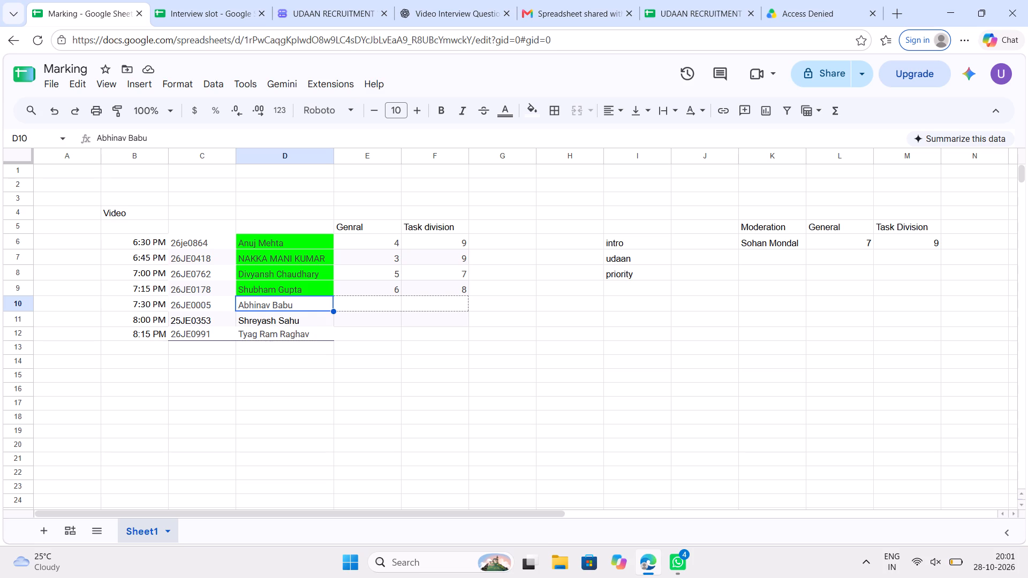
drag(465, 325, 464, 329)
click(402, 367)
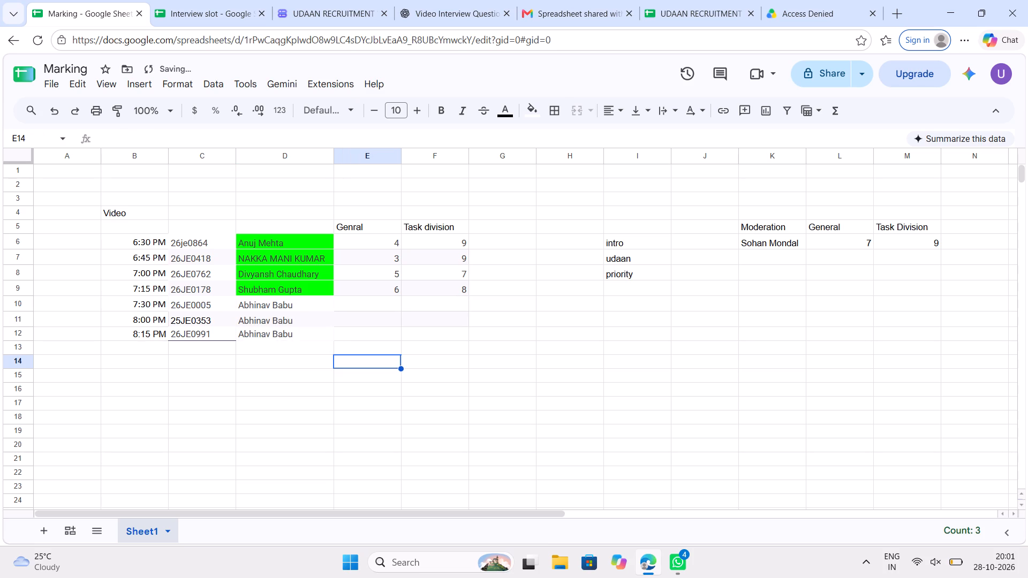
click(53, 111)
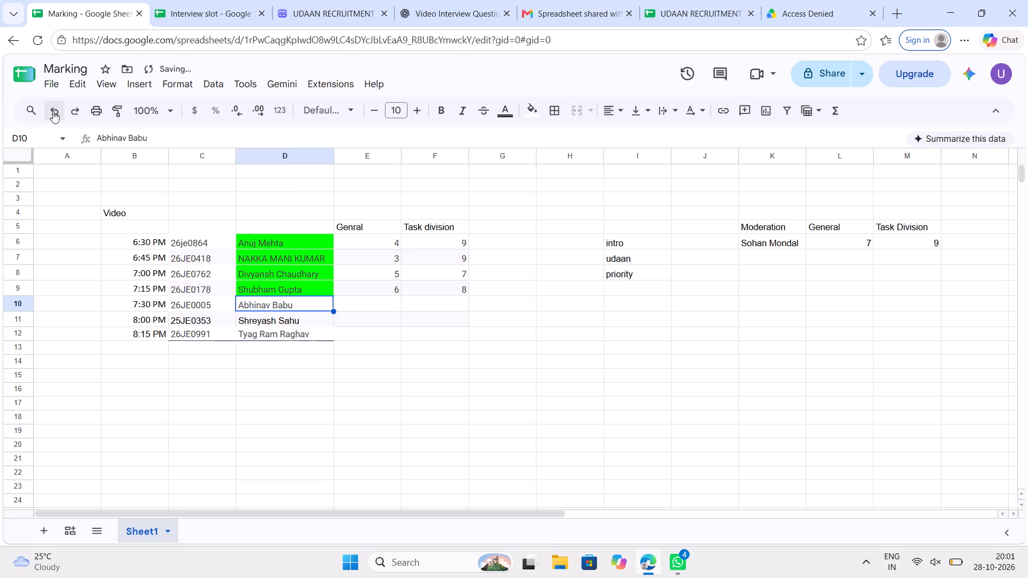
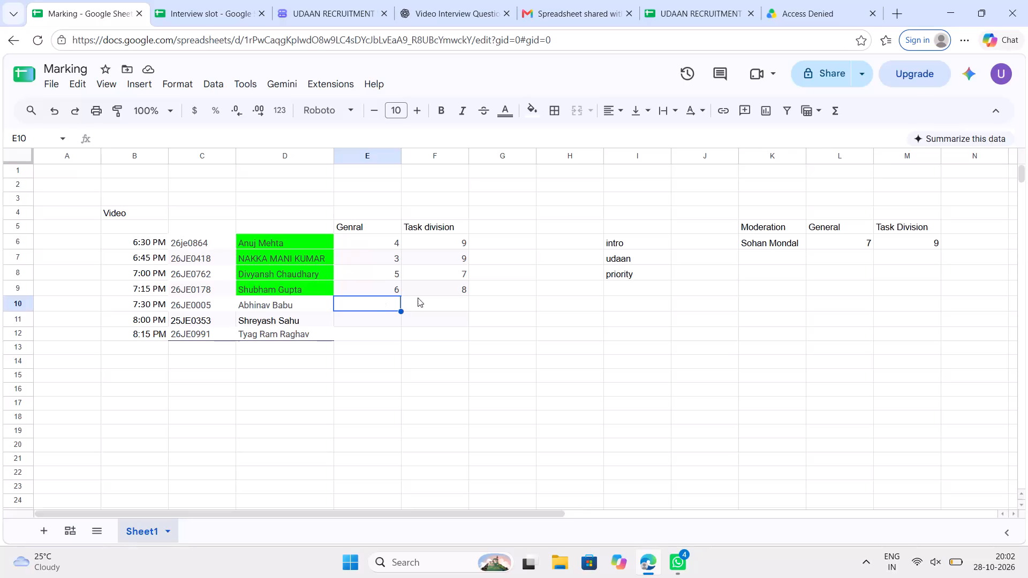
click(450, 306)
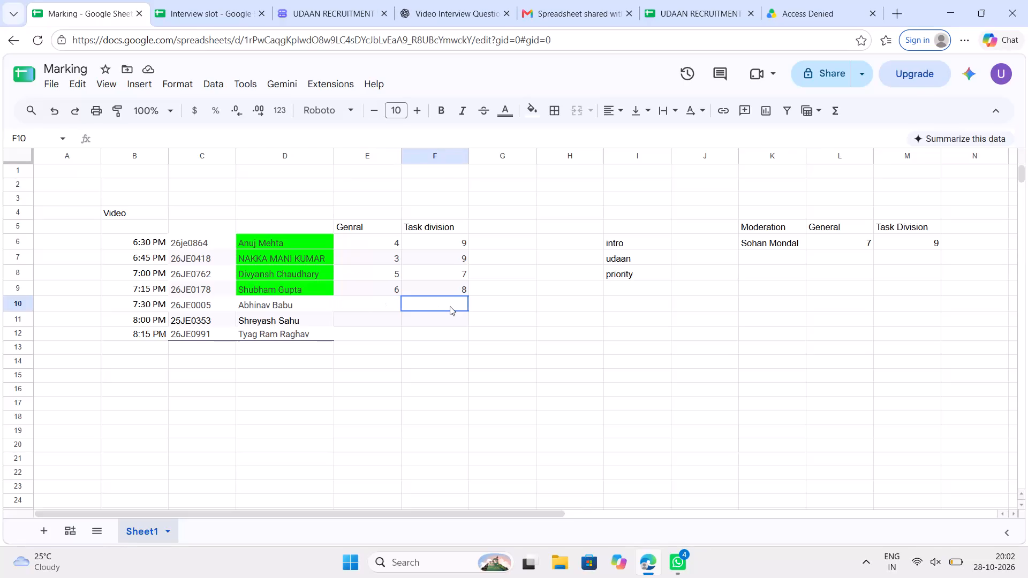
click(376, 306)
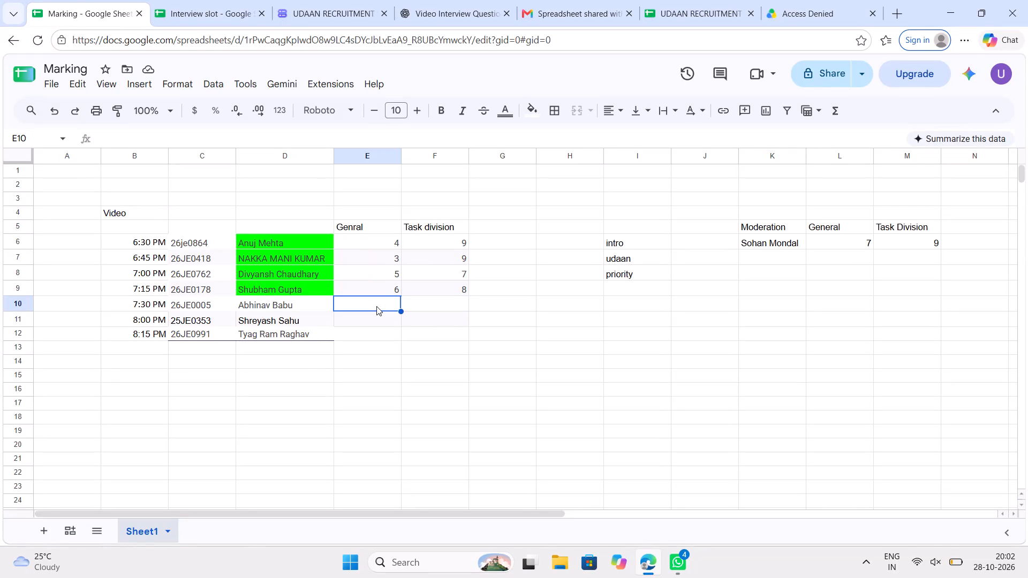
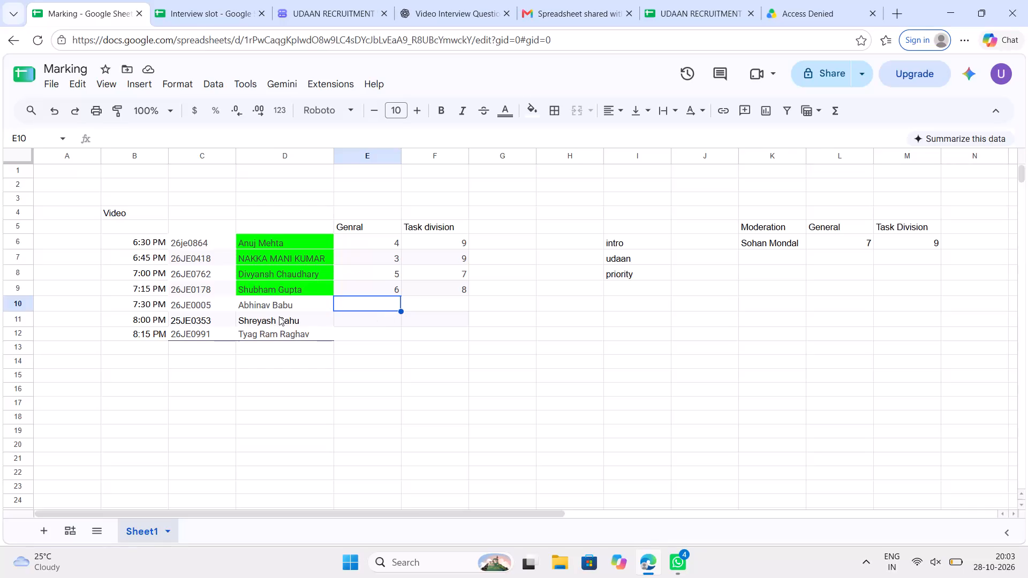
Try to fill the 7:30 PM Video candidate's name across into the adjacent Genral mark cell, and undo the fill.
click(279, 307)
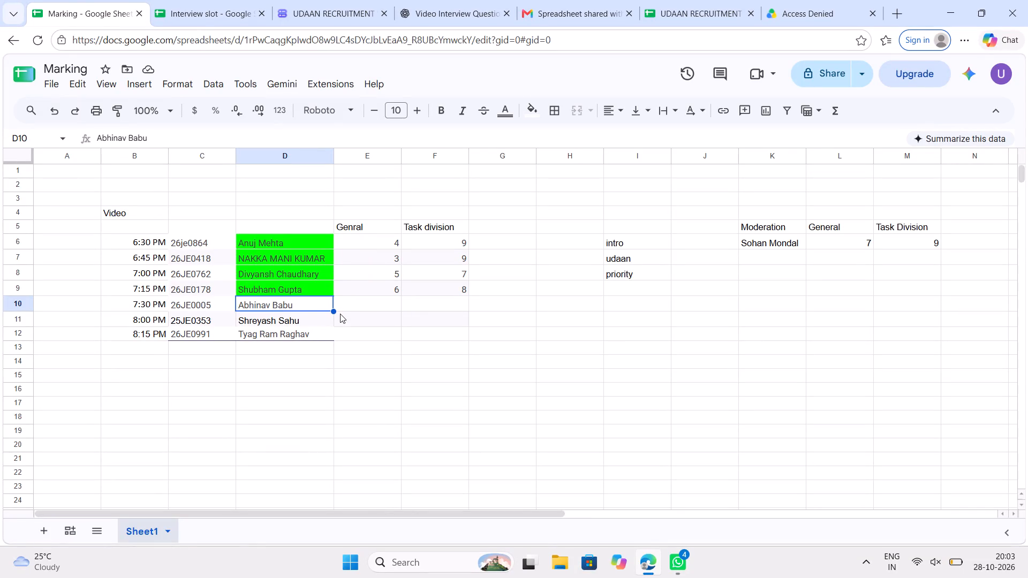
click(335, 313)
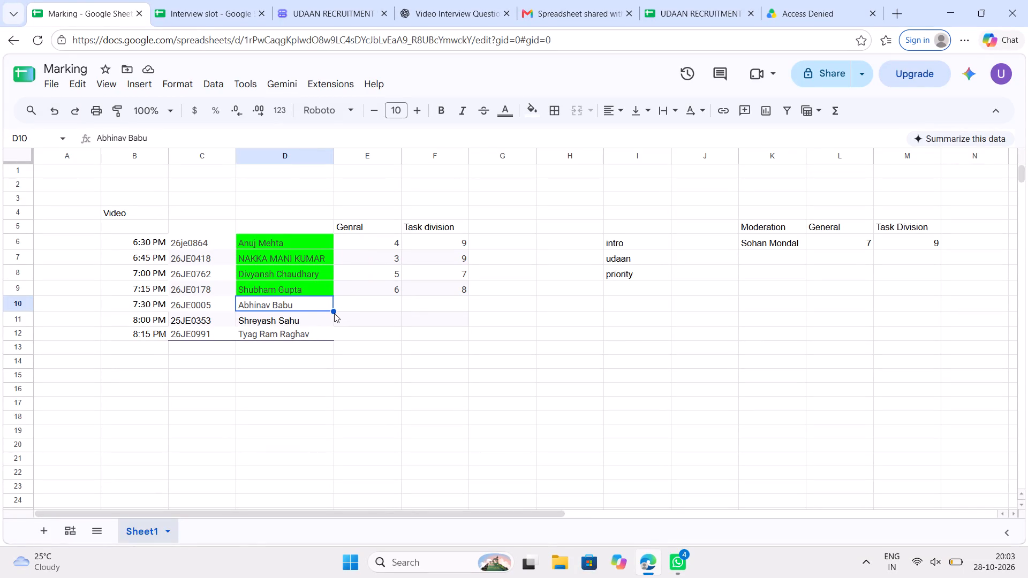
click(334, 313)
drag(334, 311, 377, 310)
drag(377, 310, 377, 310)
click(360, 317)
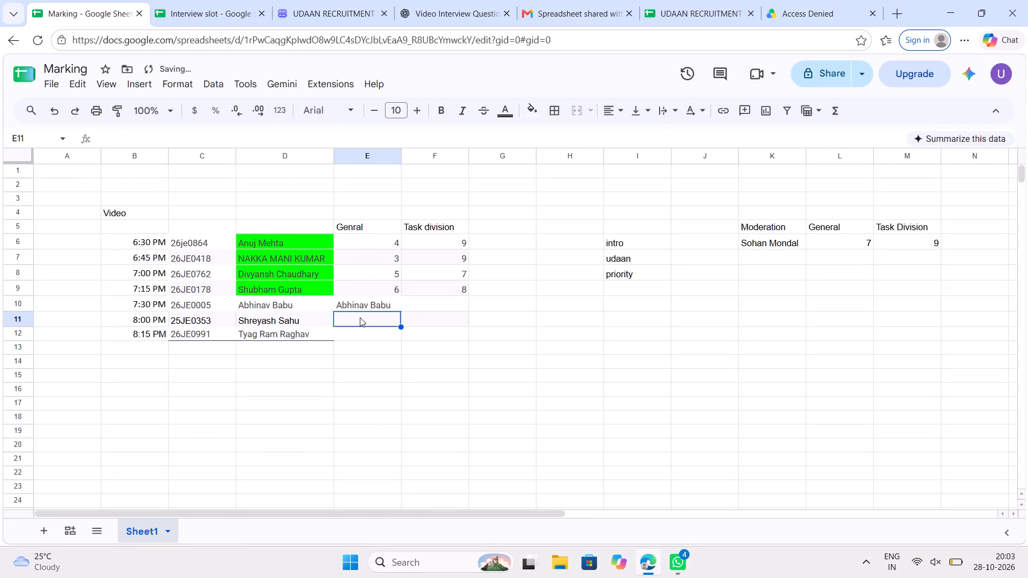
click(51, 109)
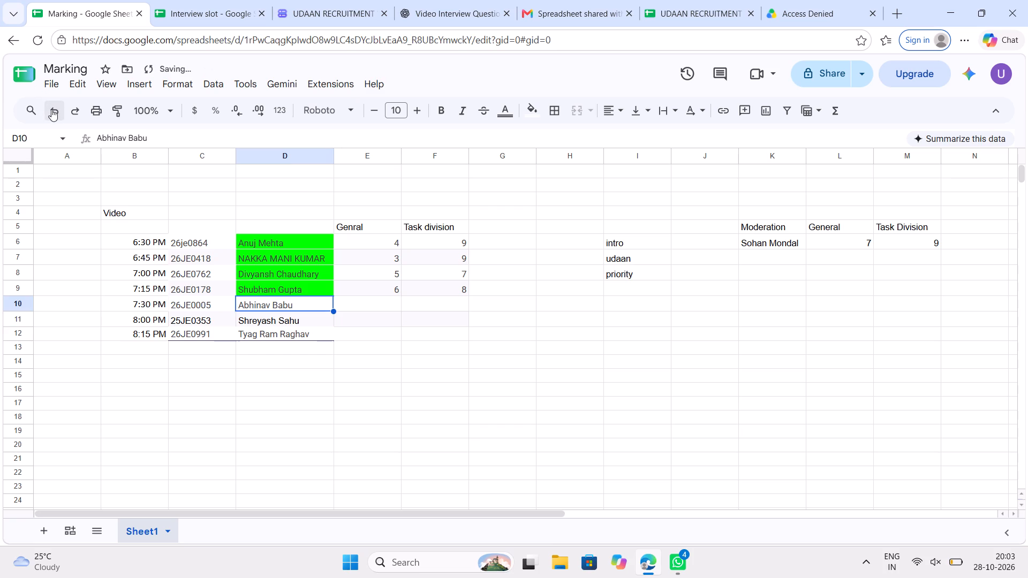
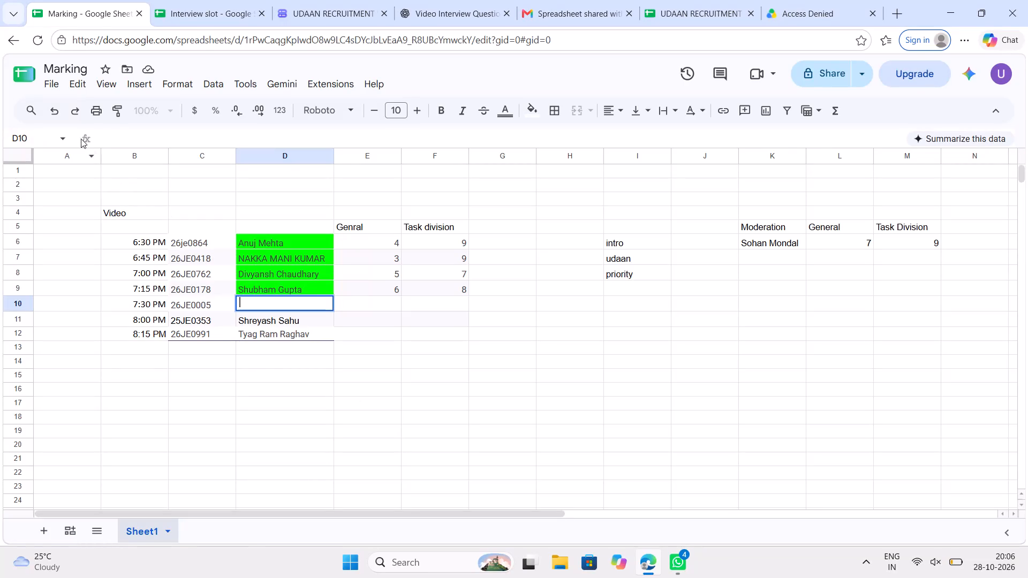
Restore the 7:30 PM Video candidate's name by undoing the accidental clearing of its cell.
click(204, 407)
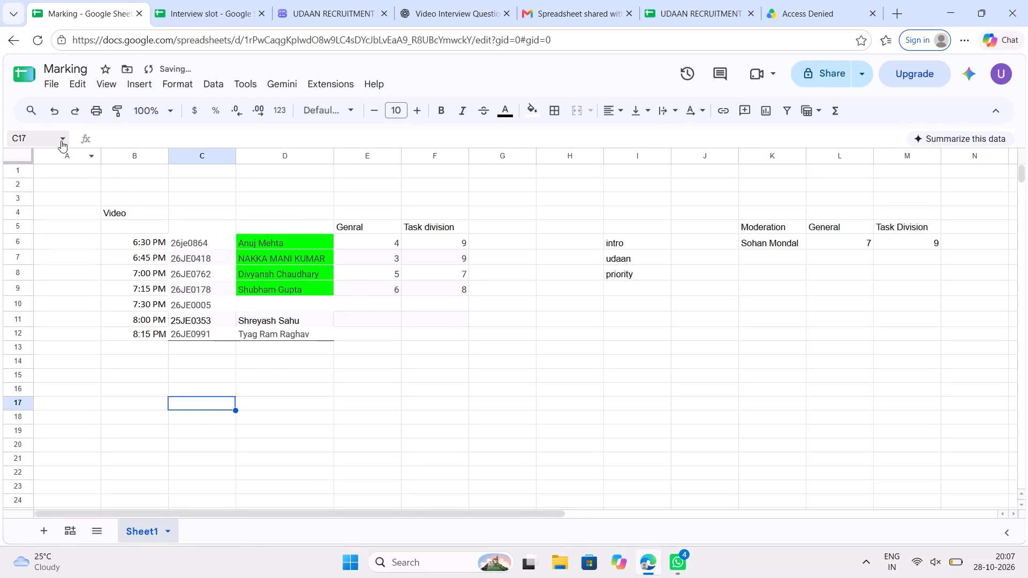
click(53, 111)
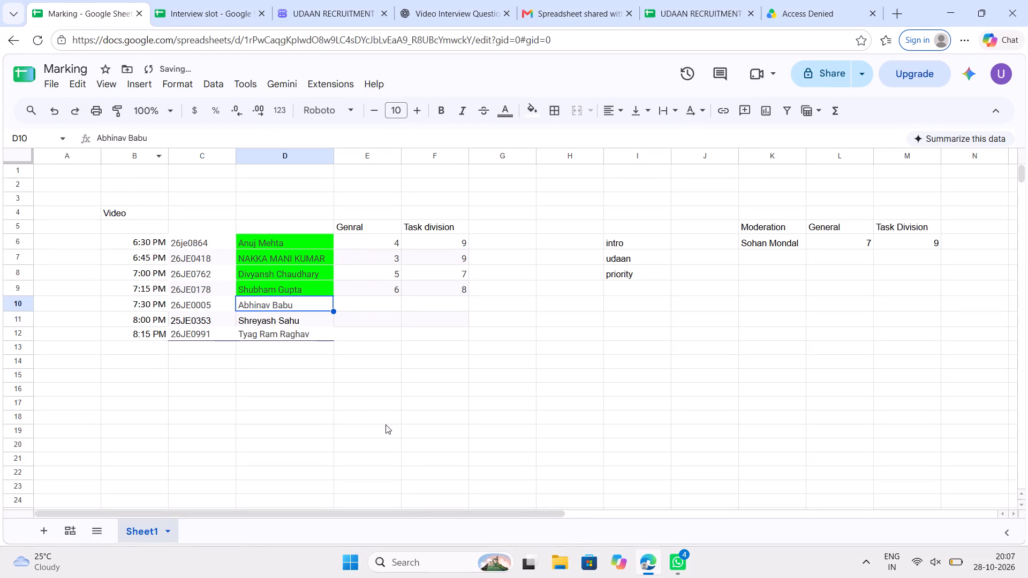
click(455, 431)
Select the Genral mark cell for the 7:30 PM Video candidate.
click(379, 303)
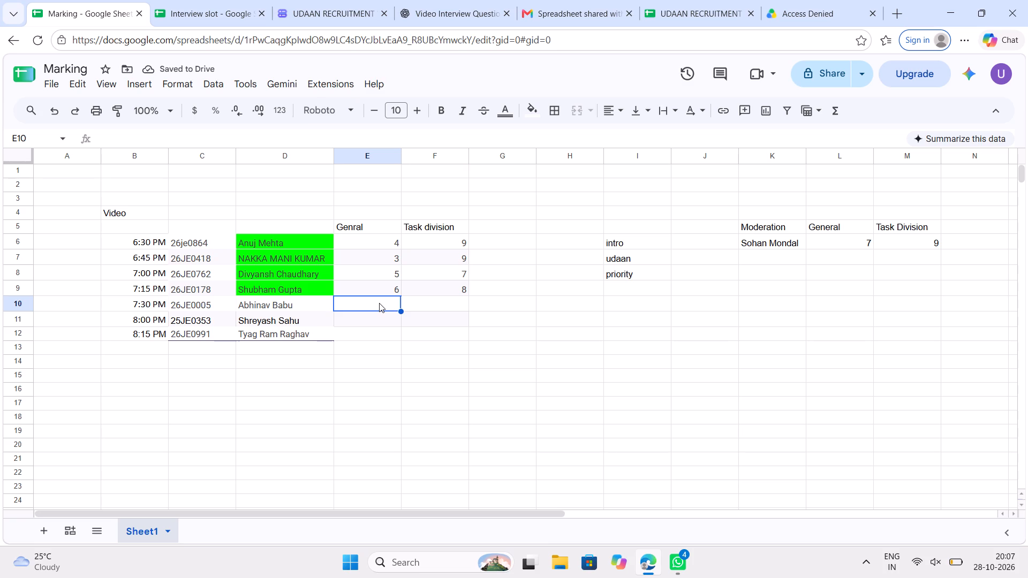
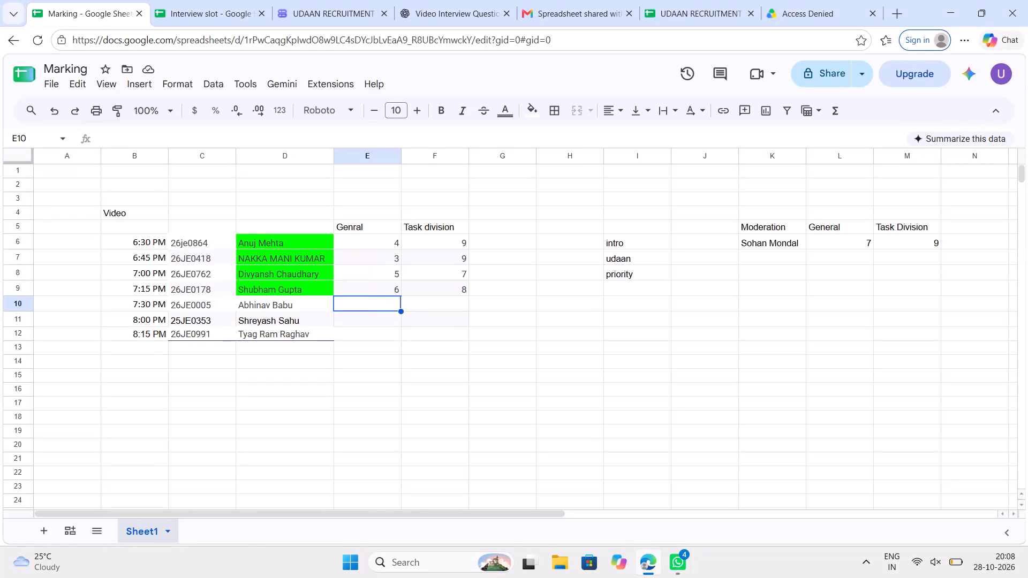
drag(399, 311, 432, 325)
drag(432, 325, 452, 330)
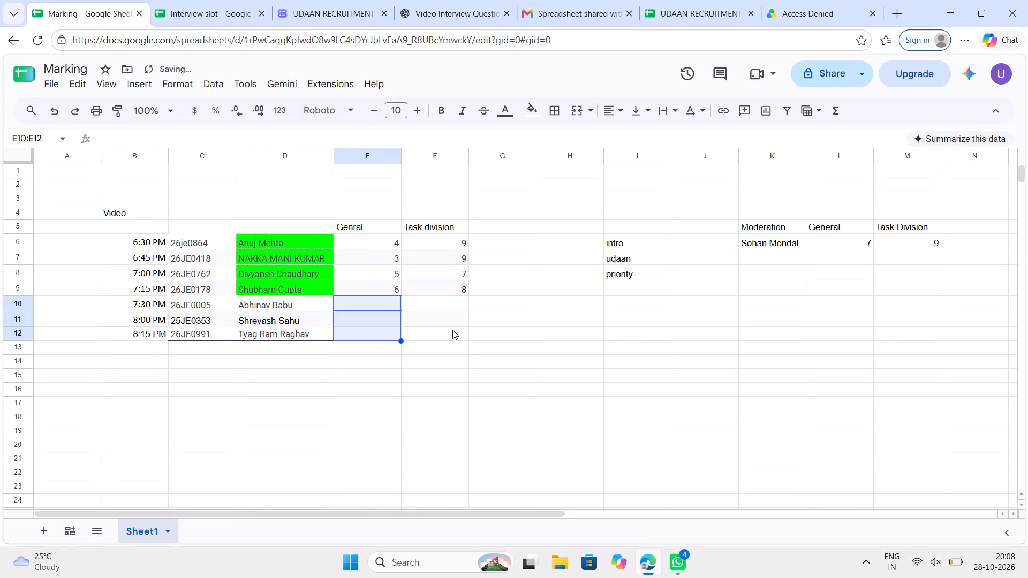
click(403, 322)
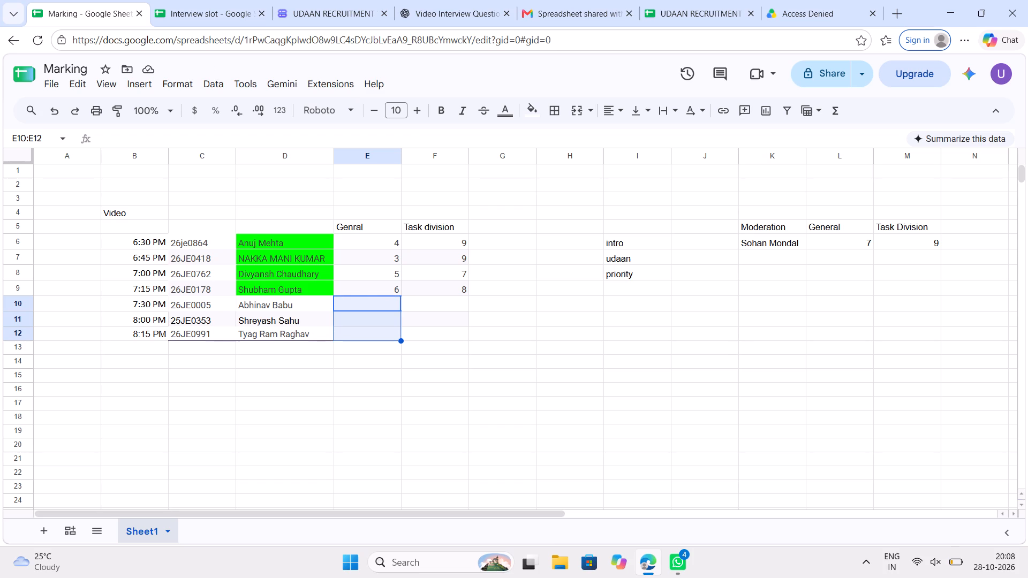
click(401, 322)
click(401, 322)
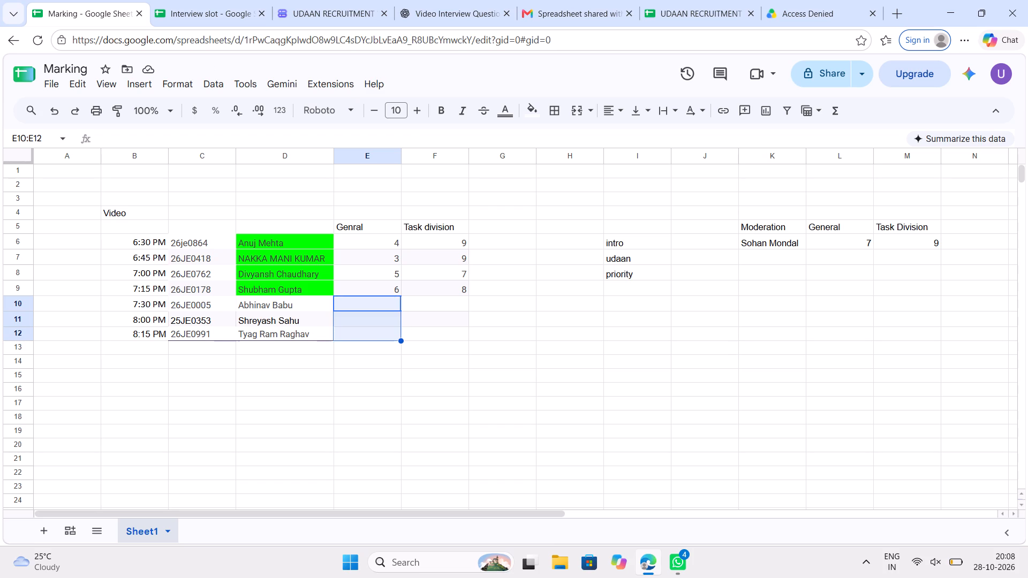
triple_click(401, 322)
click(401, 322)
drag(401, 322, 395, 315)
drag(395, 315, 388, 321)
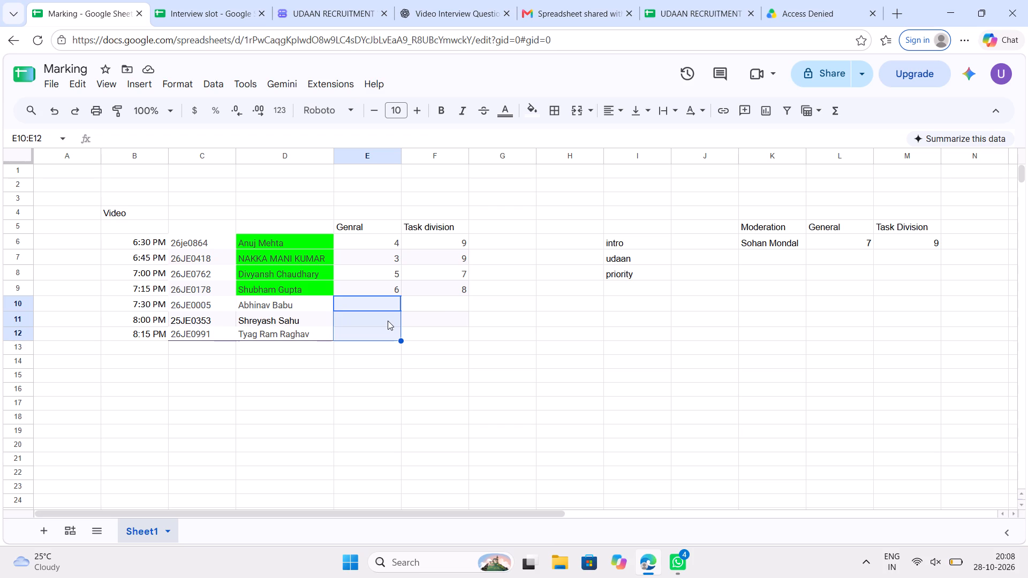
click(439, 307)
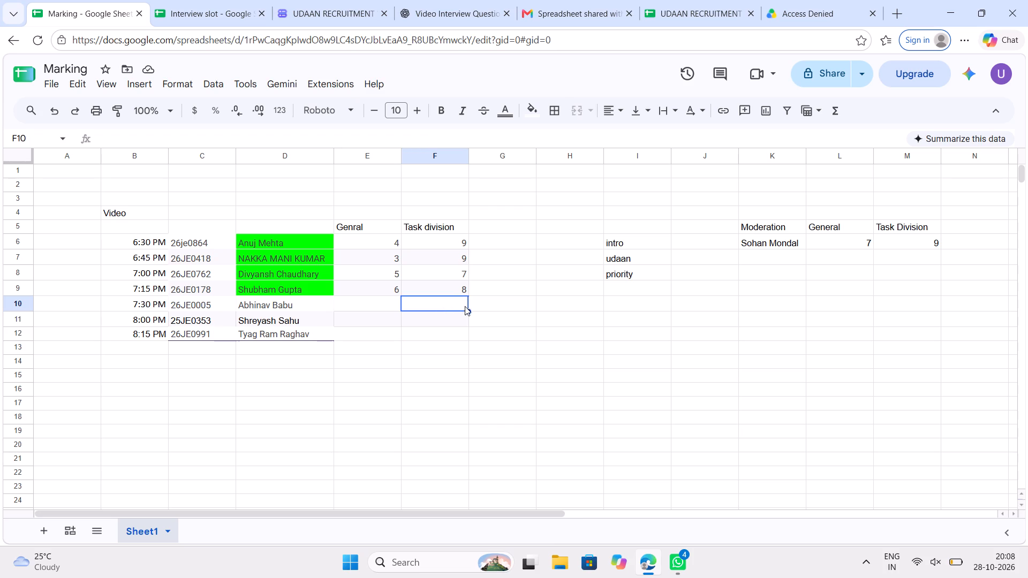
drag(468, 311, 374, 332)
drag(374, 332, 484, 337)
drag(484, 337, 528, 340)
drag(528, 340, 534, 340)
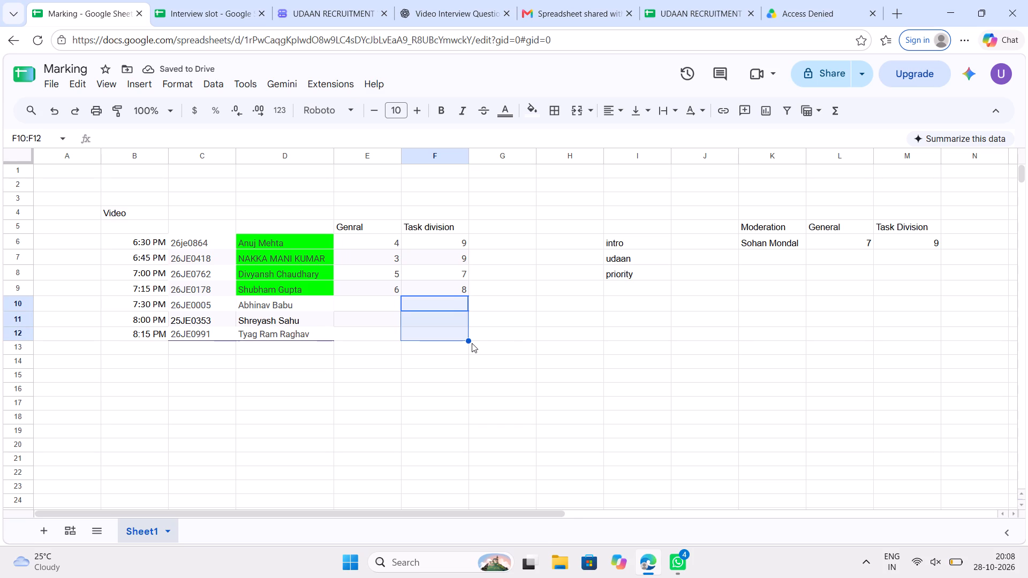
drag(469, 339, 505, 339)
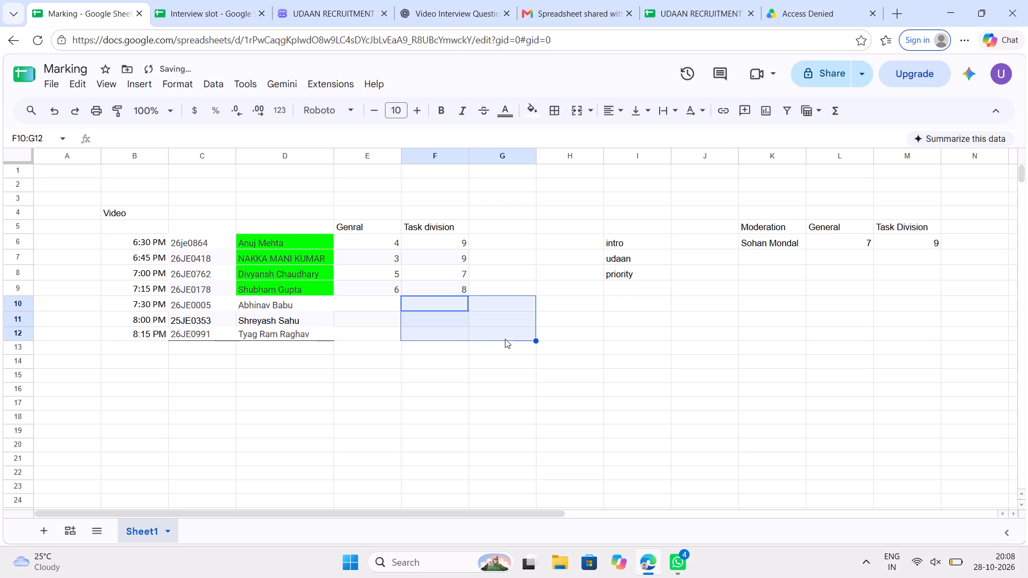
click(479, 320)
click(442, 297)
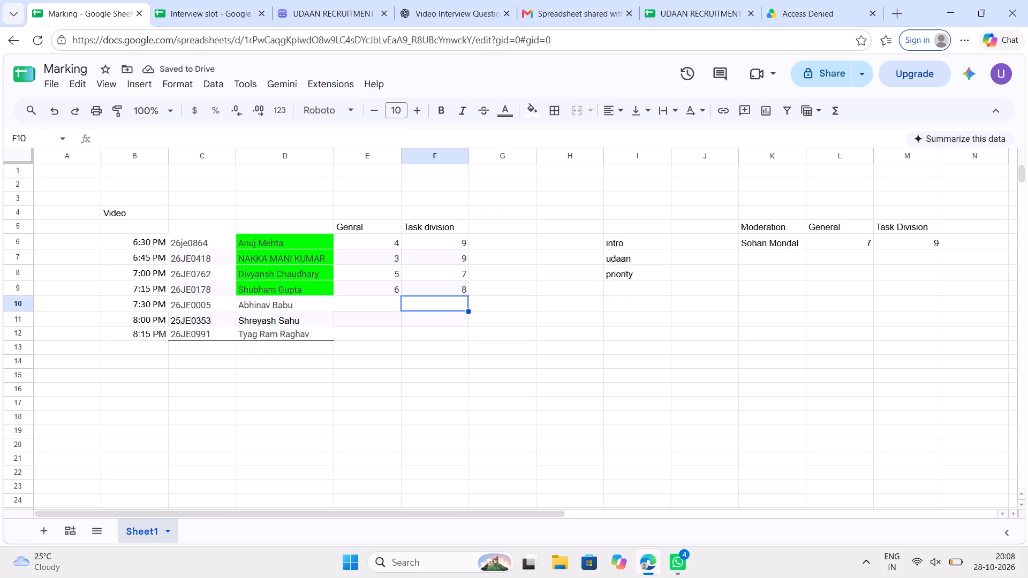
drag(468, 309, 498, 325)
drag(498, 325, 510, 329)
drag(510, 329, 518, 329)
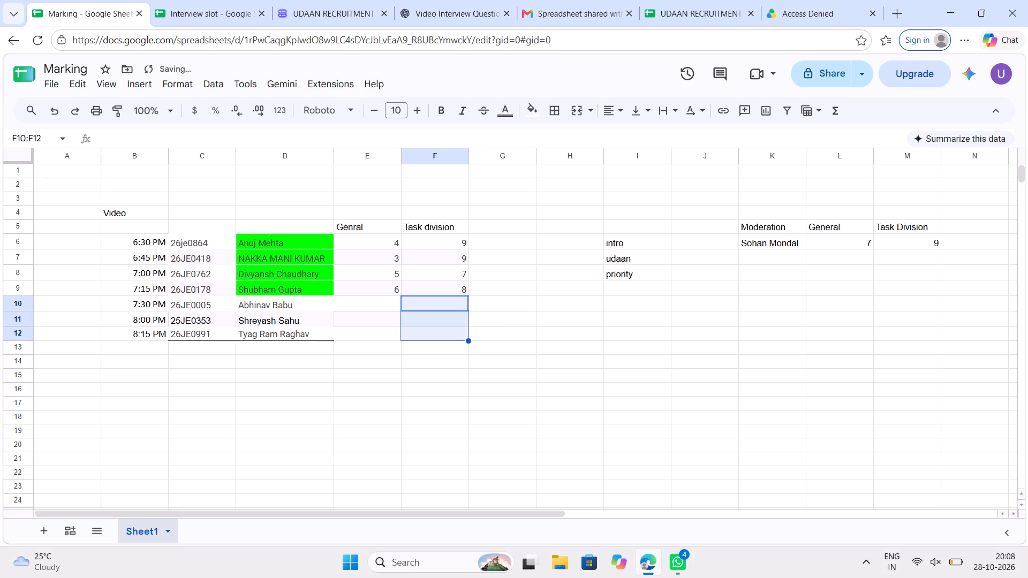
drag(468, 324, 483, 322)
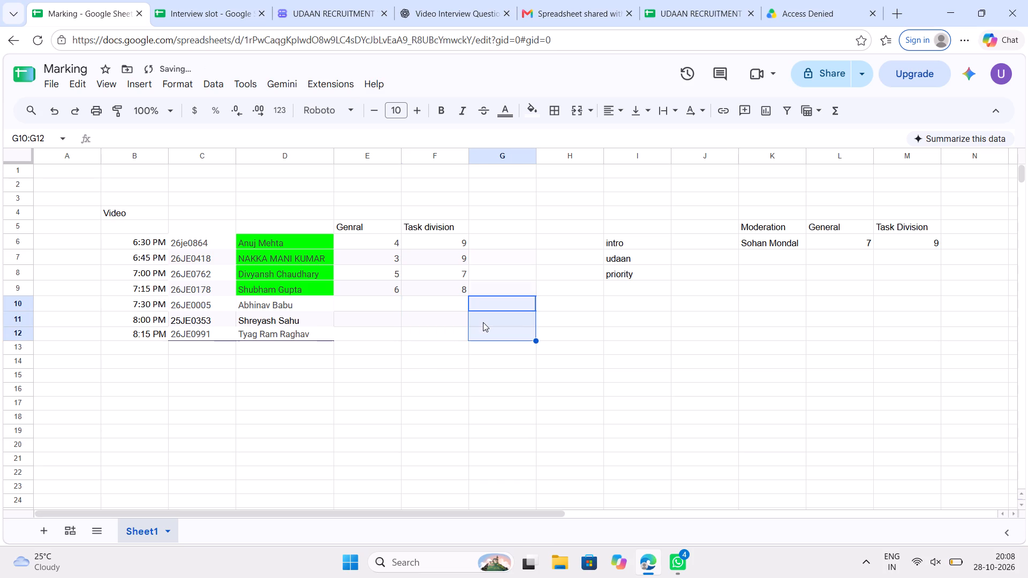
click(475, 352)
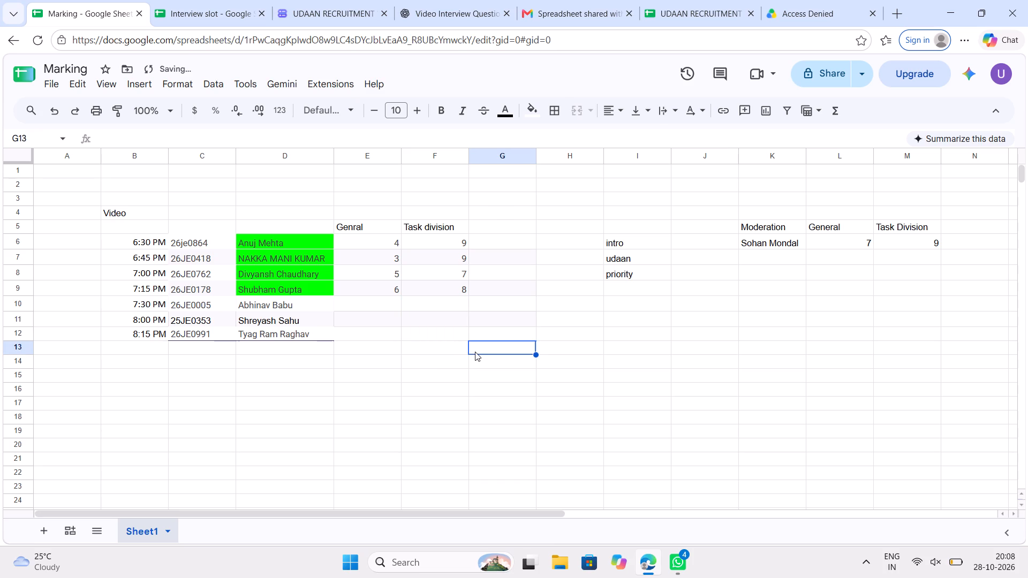
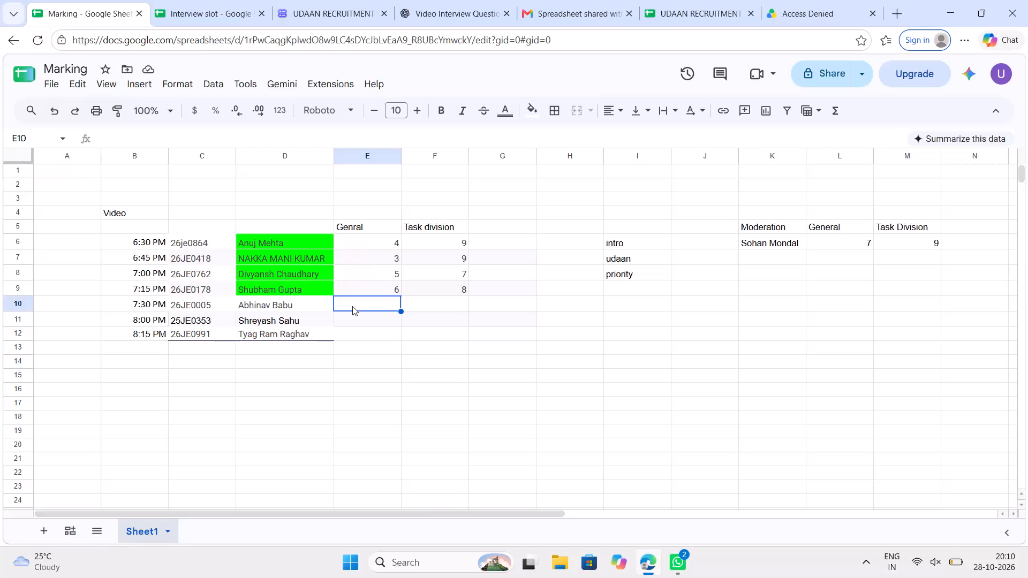
Enter a Genral mark of 8 for the 7:30 PM Video candidate and move to the adjacent Task division cell.
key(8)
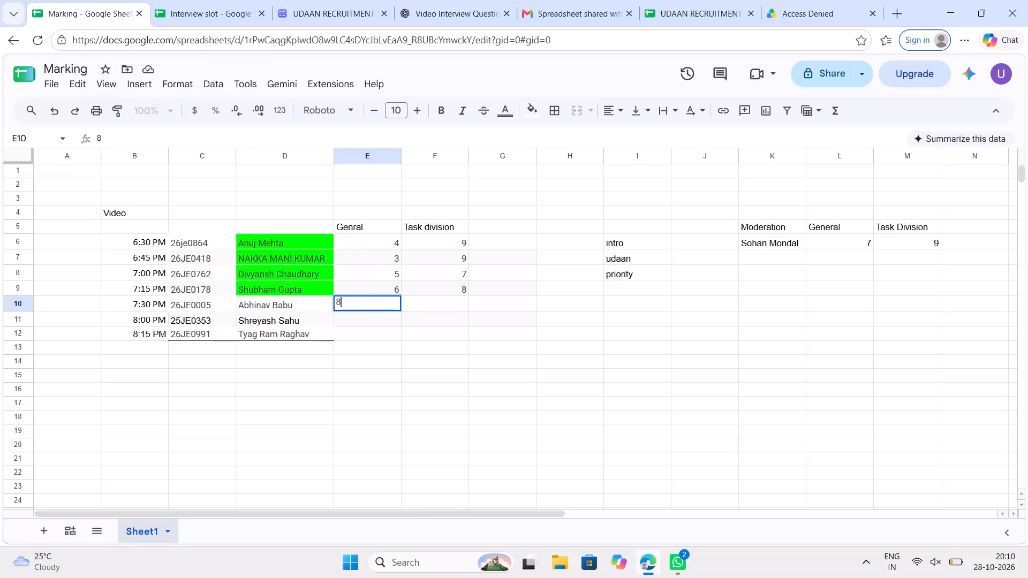
click(434, 308)
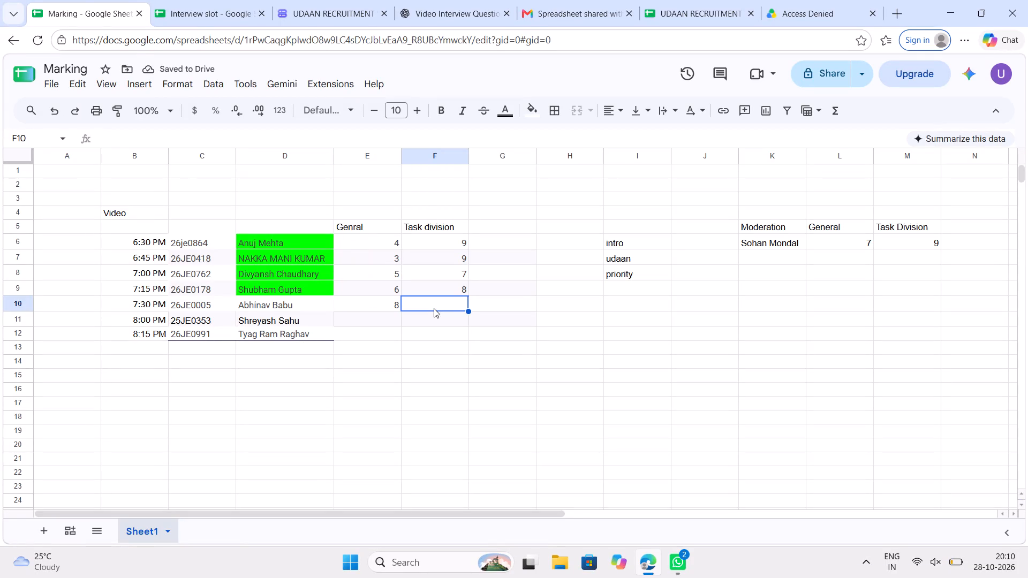
Enter a Task division mark of 7 for the 7:30 PM Video candidate.
key(7)
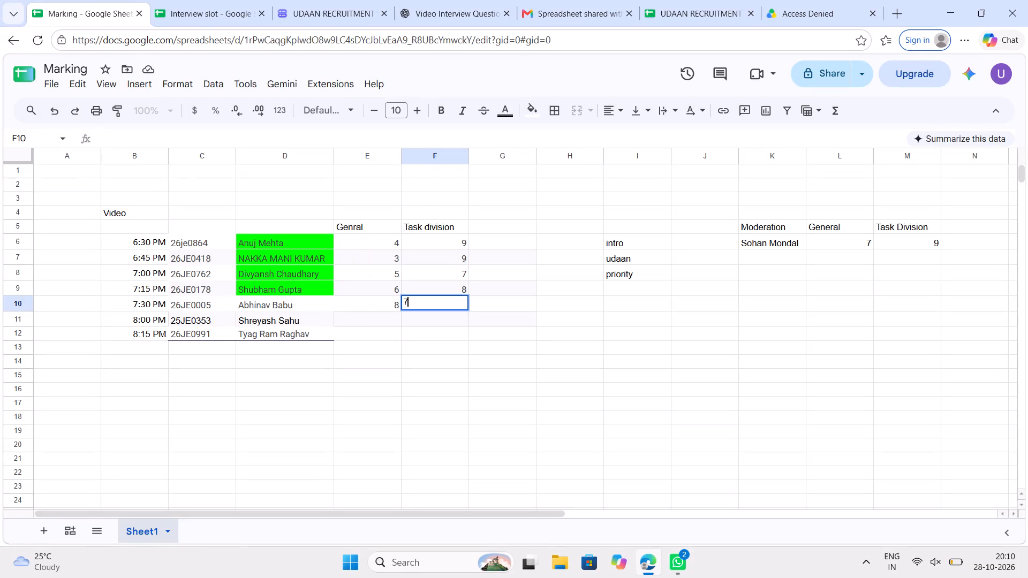
click(380, 311)
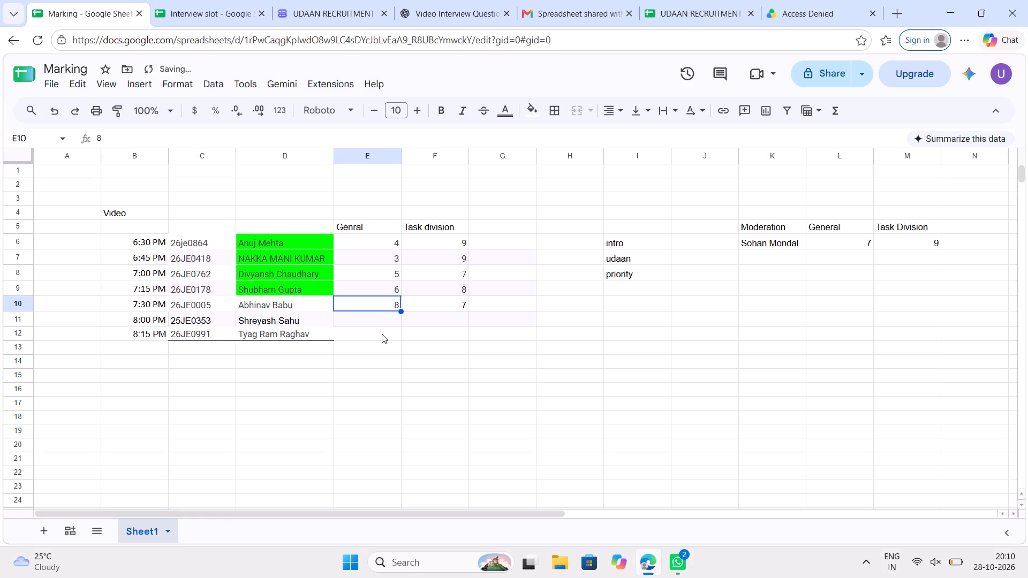
click(383, 321)
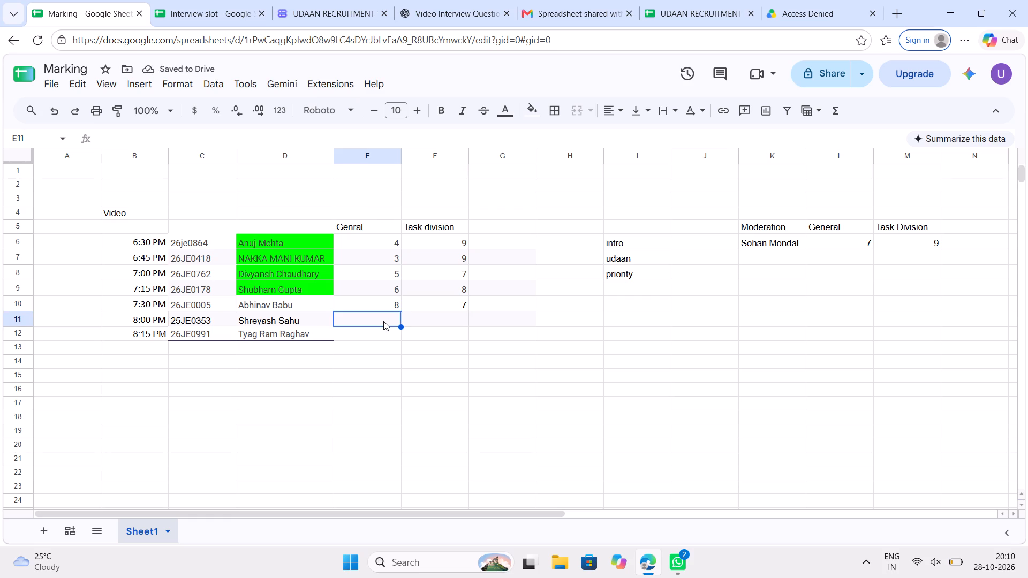
Check the sum of the 6:30 PM Video candidate's General and Task division marks using the selection summary.
drag(386, 243, 486, 237)
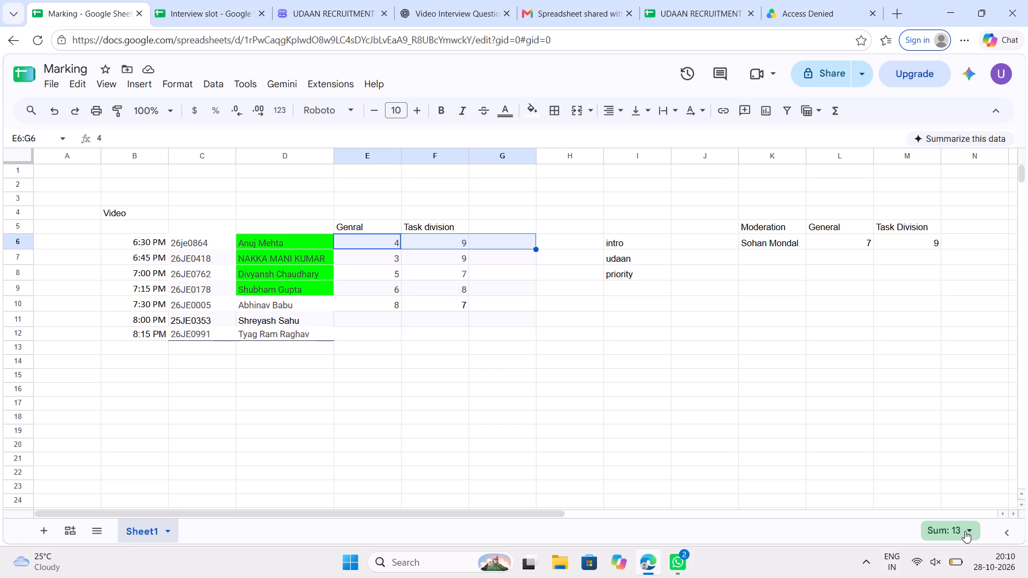
click(965, 531)
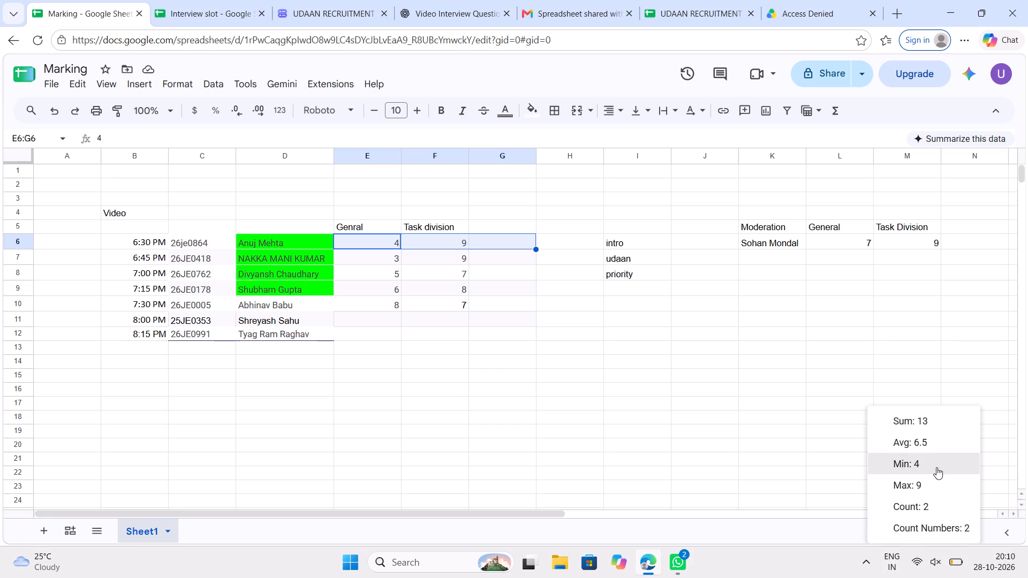
click(916, 424)
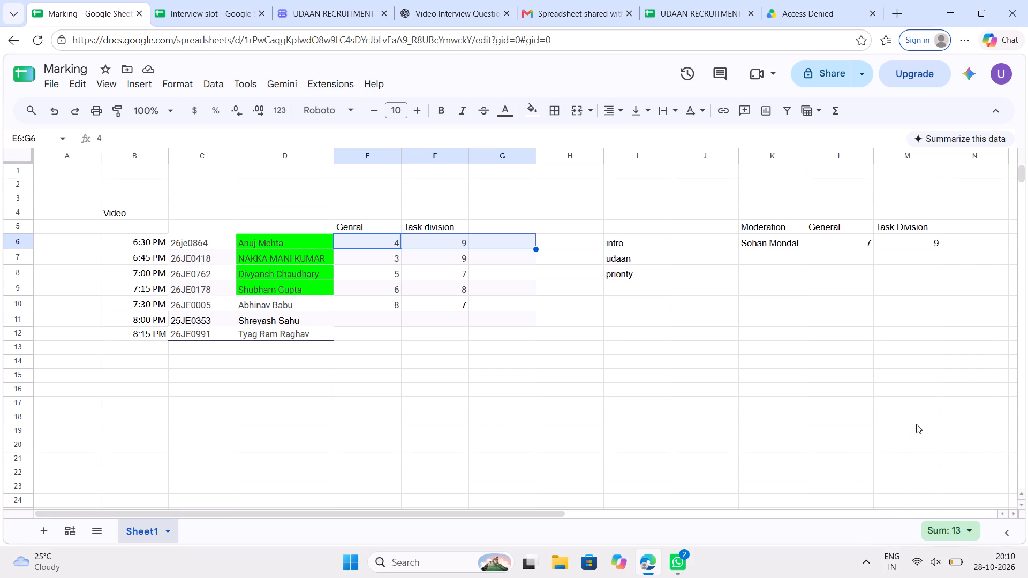
drag(949, 530, 890, 513)
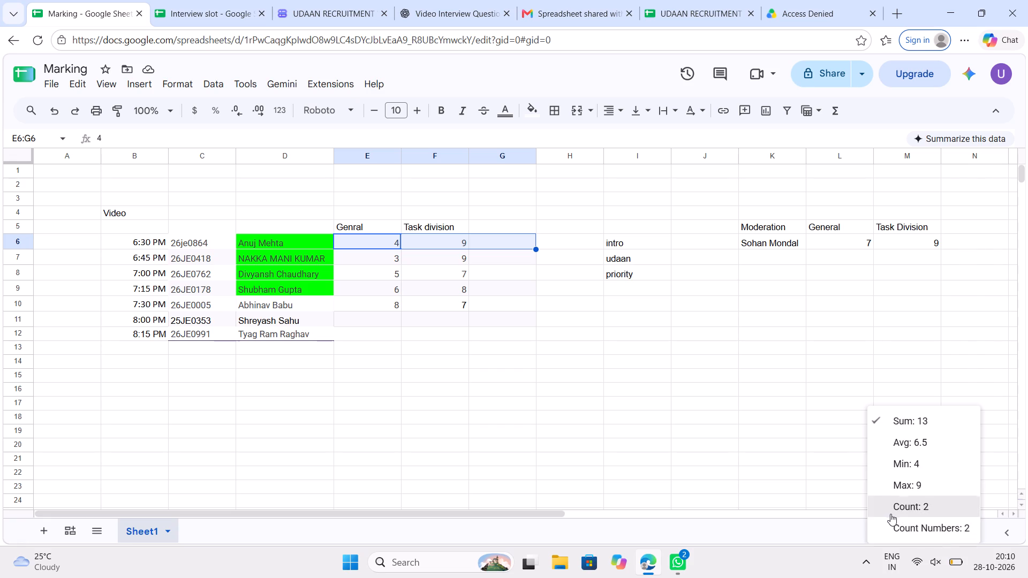
drag(890, 513, 488, 257)
click(488, 257)
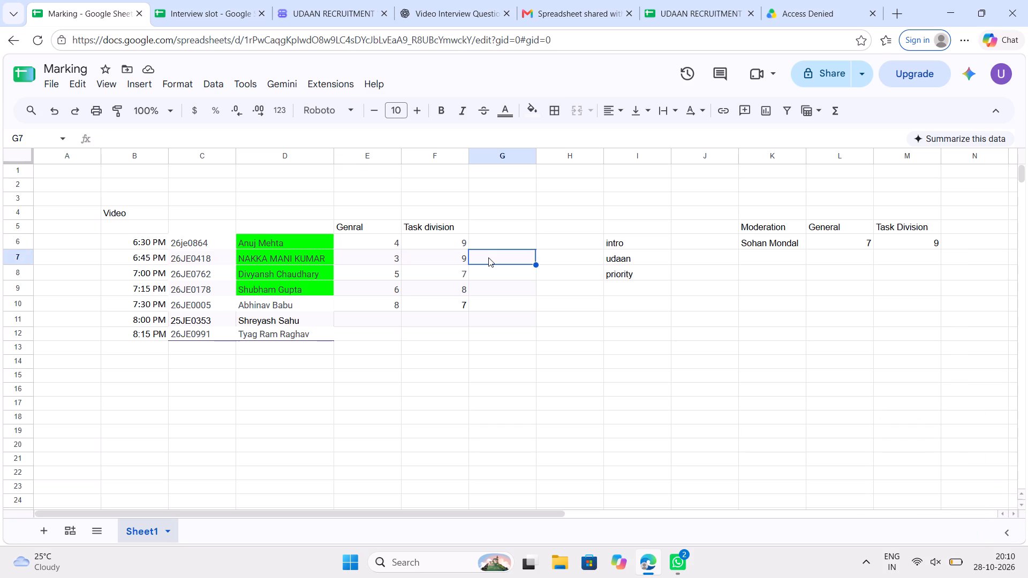
Total the Video candidates' two marks in column G with =SUM(E6,F6) in row 6, autofilled down to row 12.
click(489, 245)
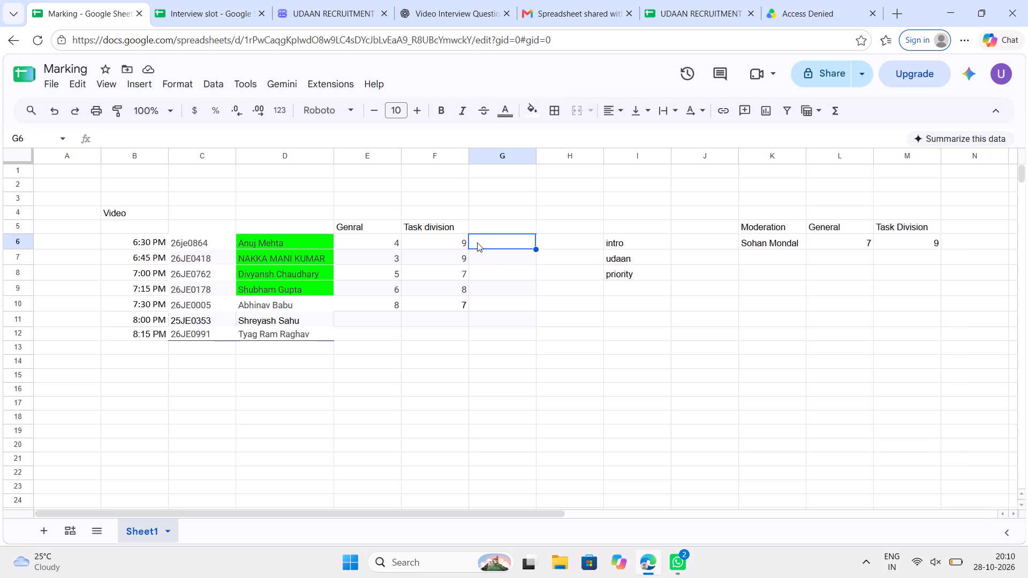
key(shift+s)
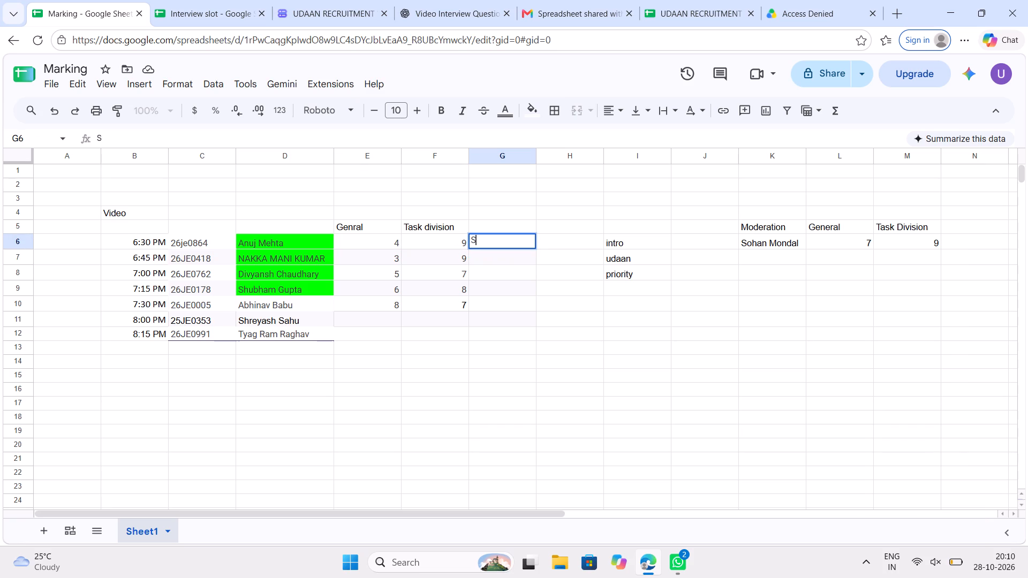
key(BackSpace)
key(equal)
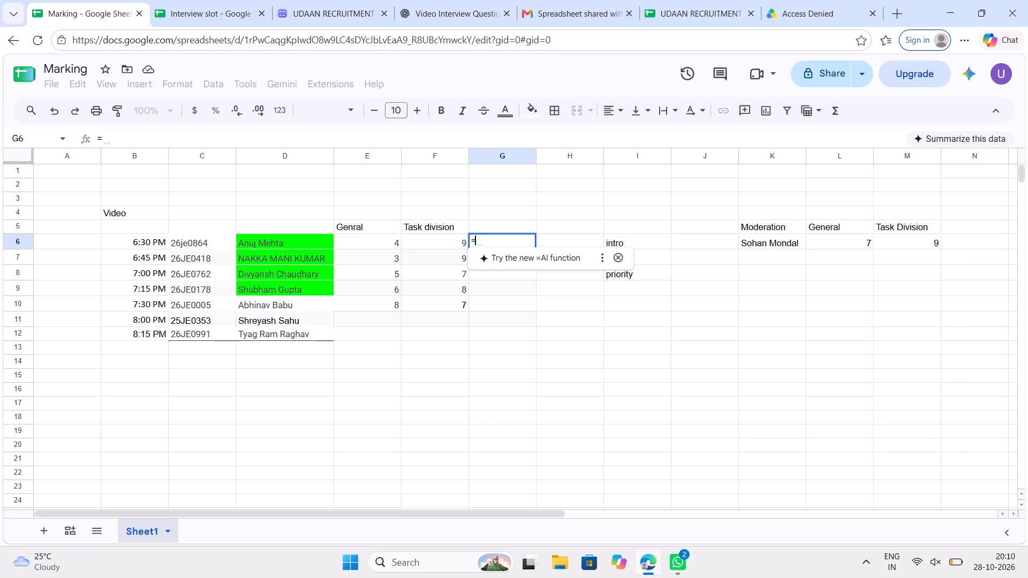
text(SUM)
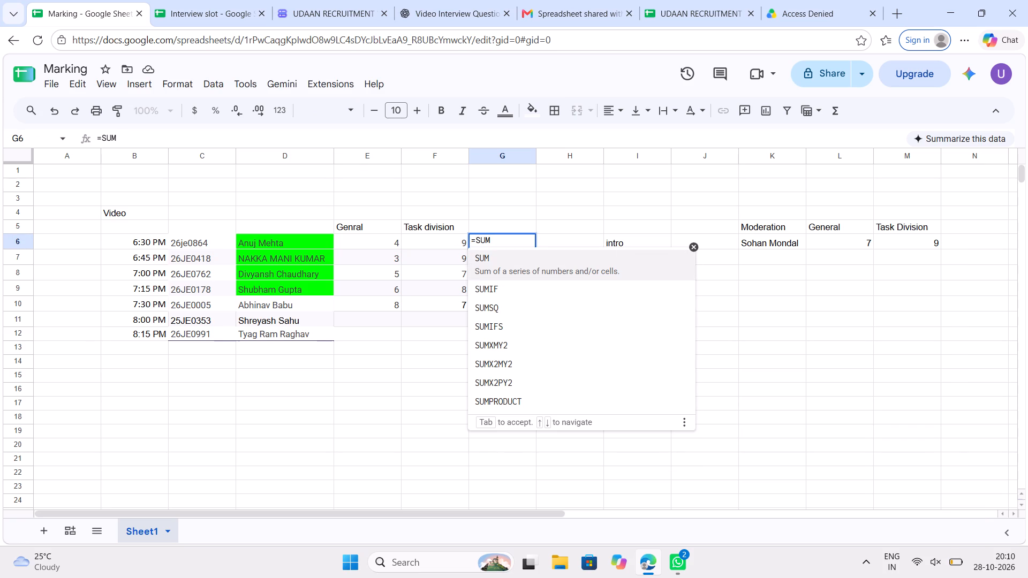
key(shift+parenleft)
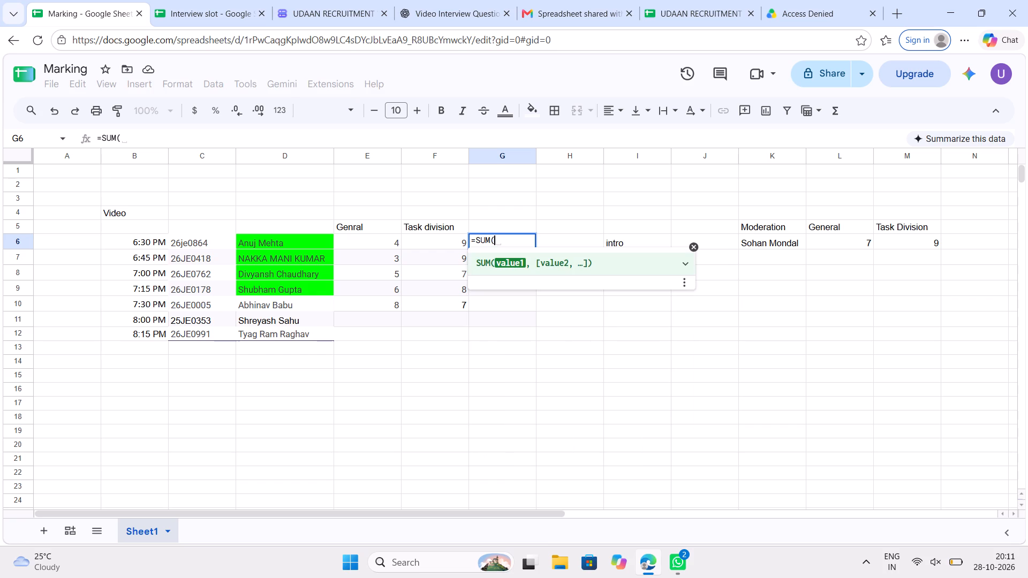
text(E^)
key(BackSpace)
key(6)
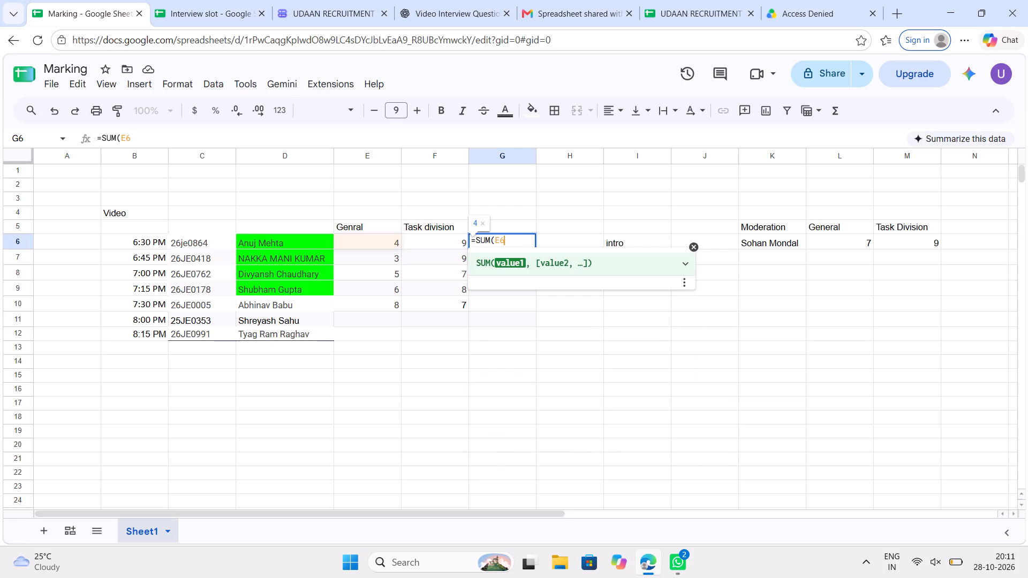
key(comma)
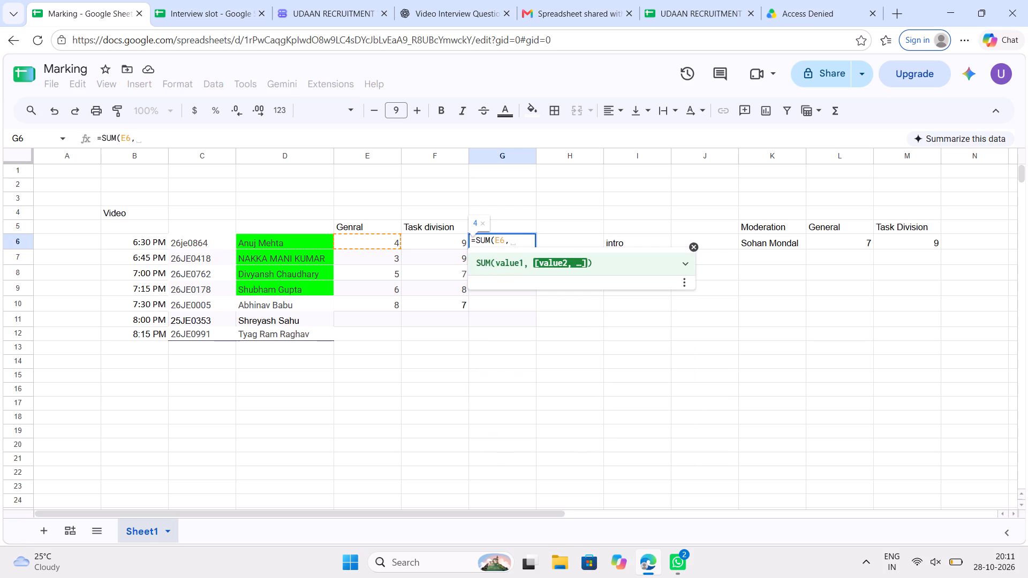
key(shift+f)
key(6)
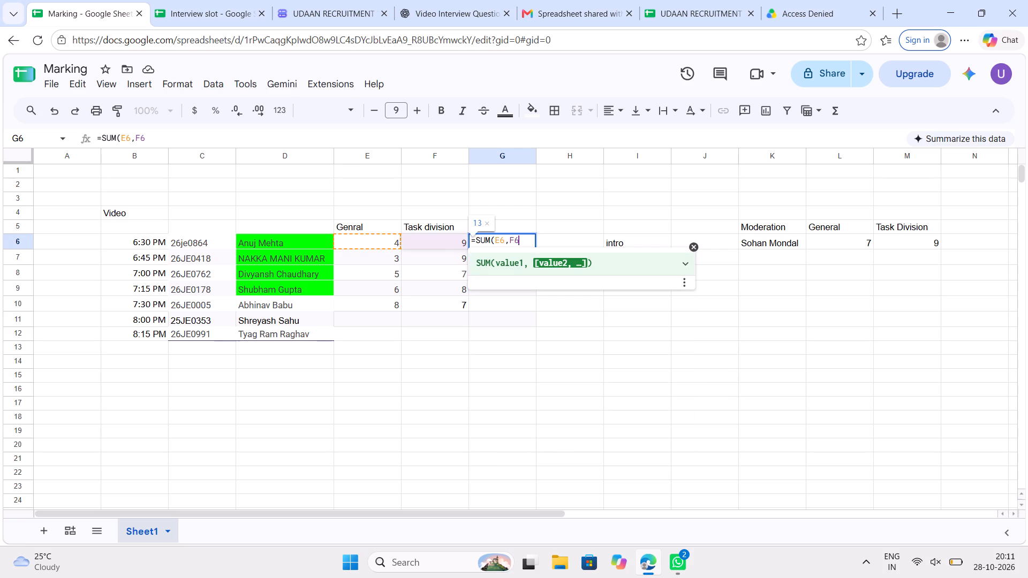
key(shift+parenright)
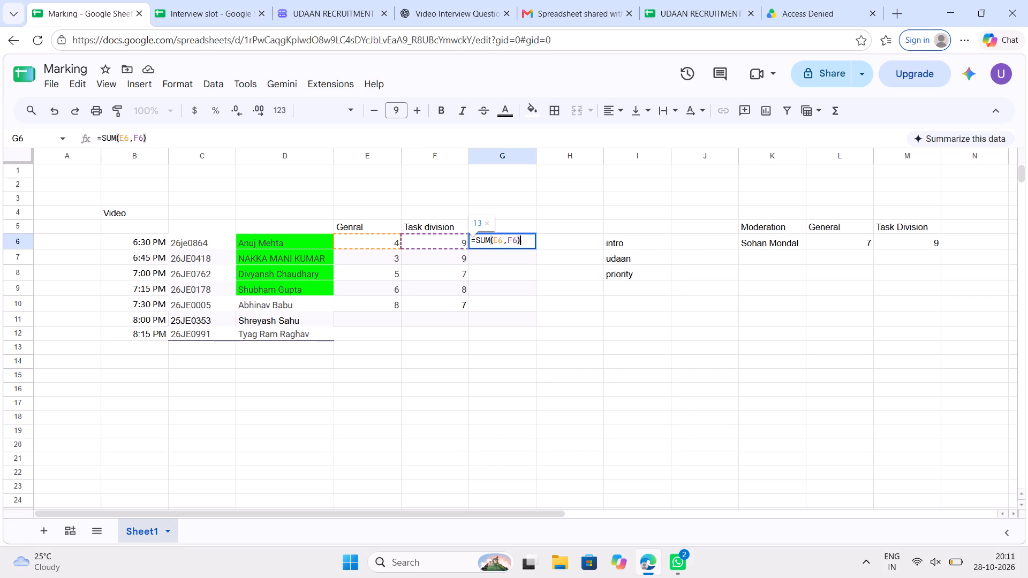
key(Return)
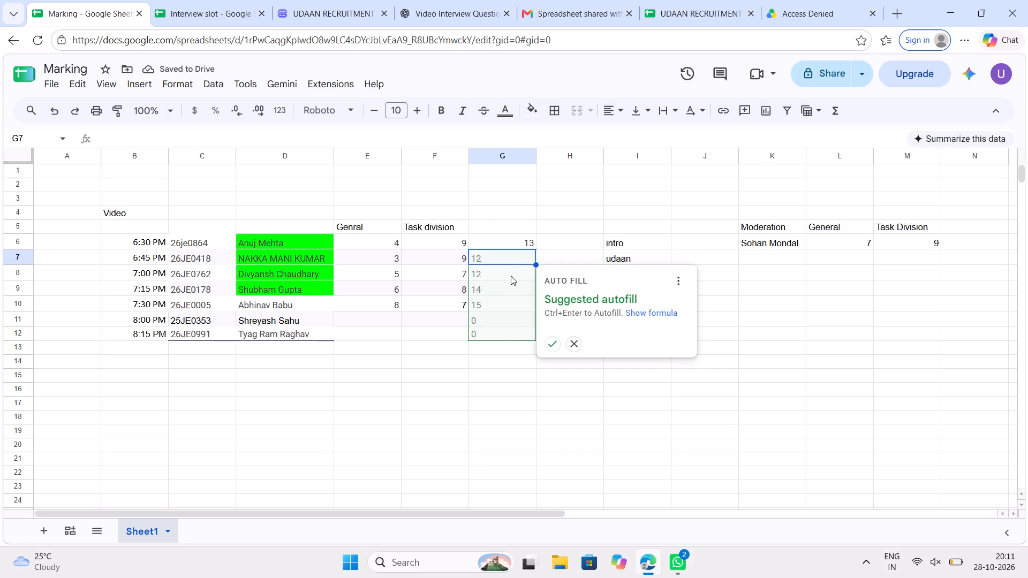
click(554, 346)
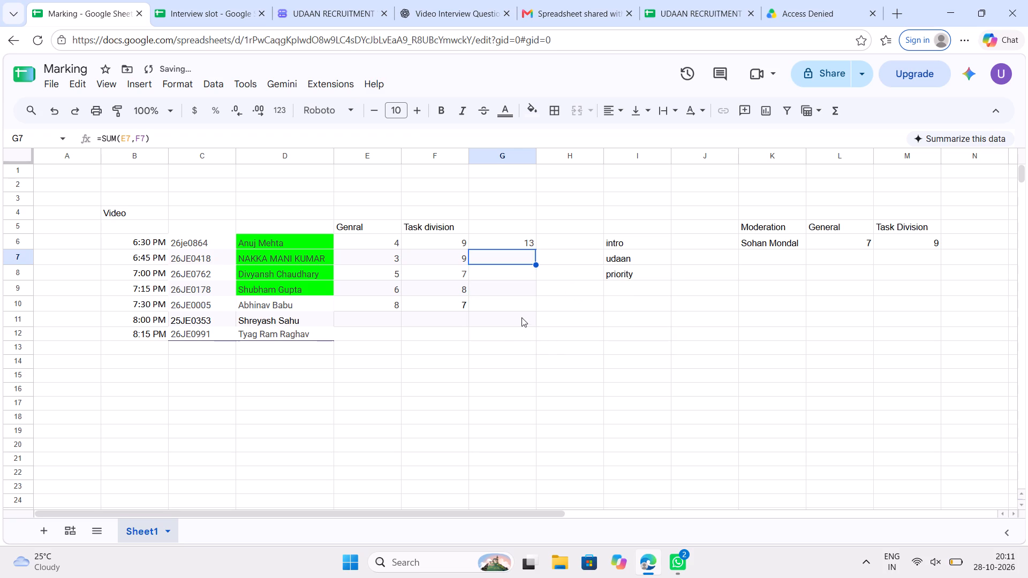
Delete the total formulas in G11 and G12 for the unmarked 8:00 PM and 8:15 PM candidates.
click(525, 311)
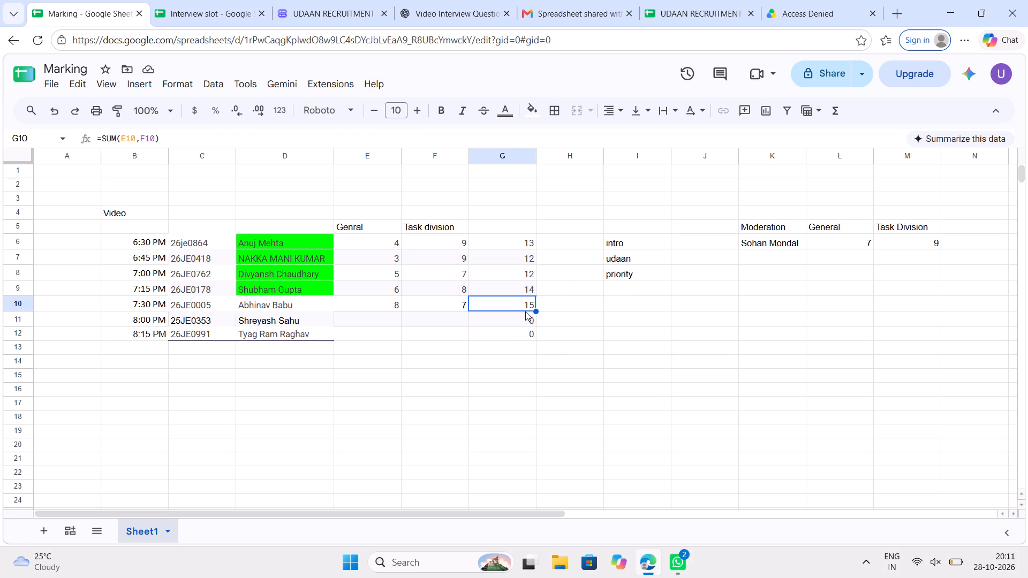
click(523, 321)
click(523, 321)
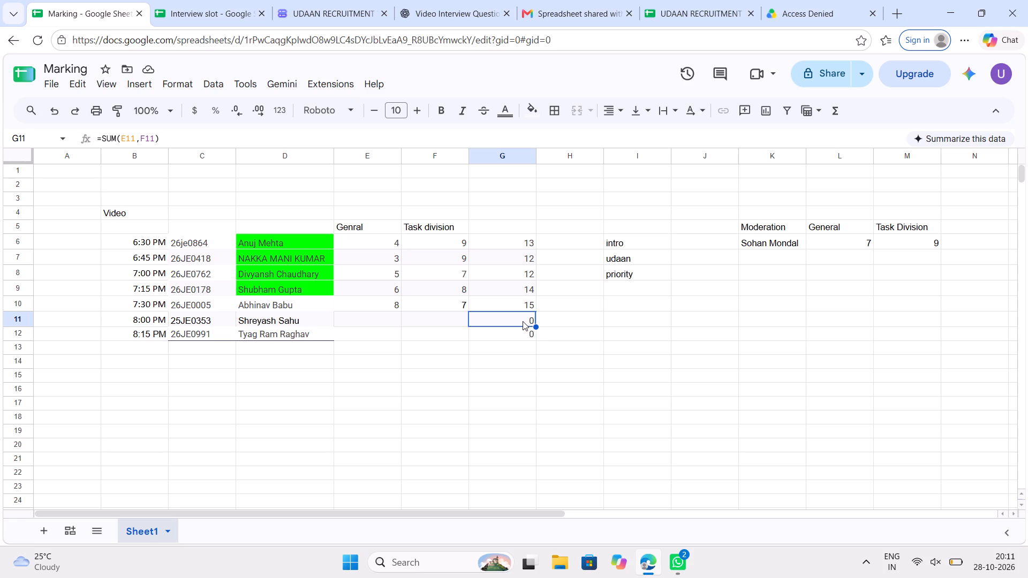
key(Delete)
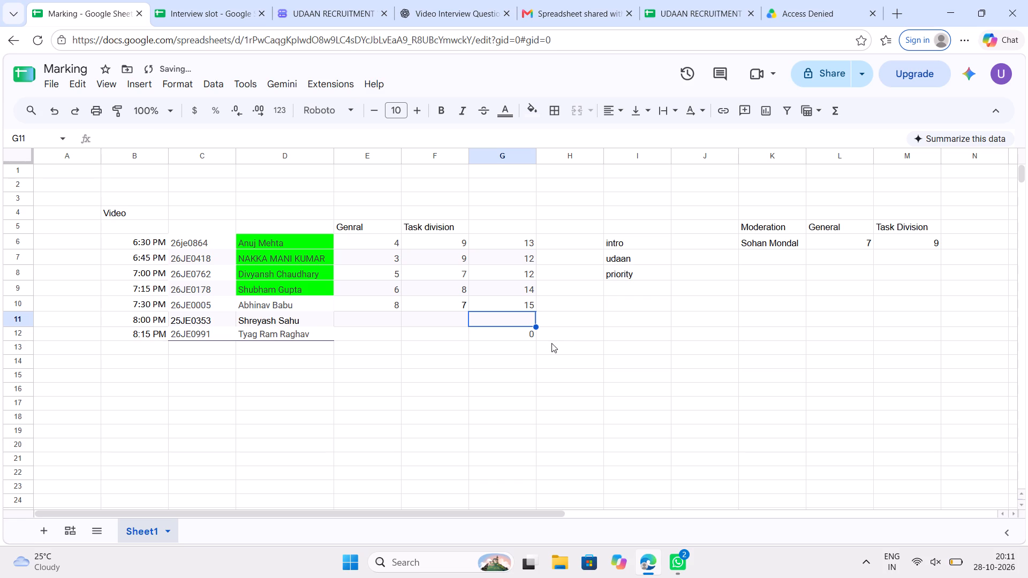
click(525, 334)
key(Delete)
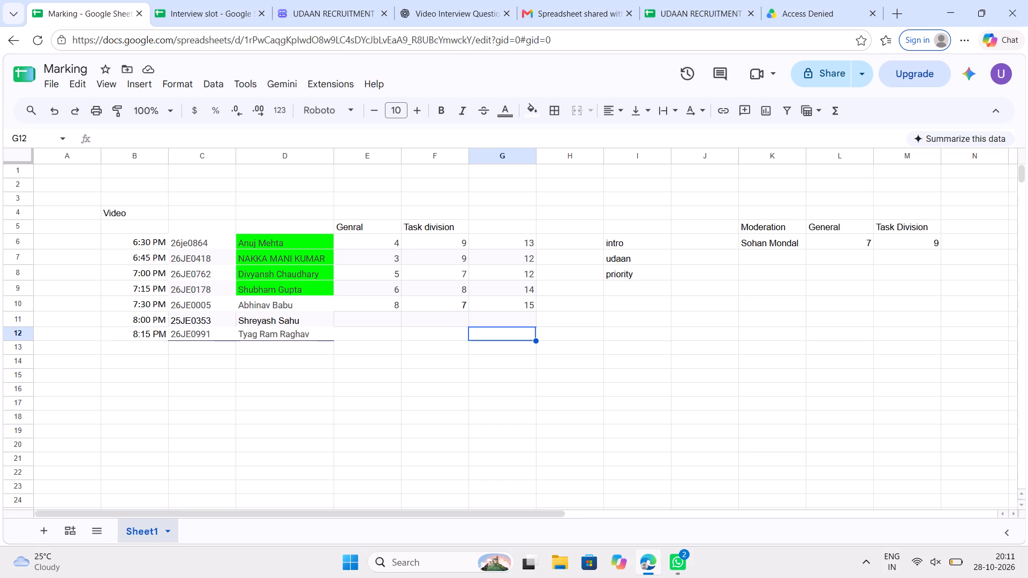
Fill the 7:30 PM Video candidate's name cell with green.
click(296, 318)
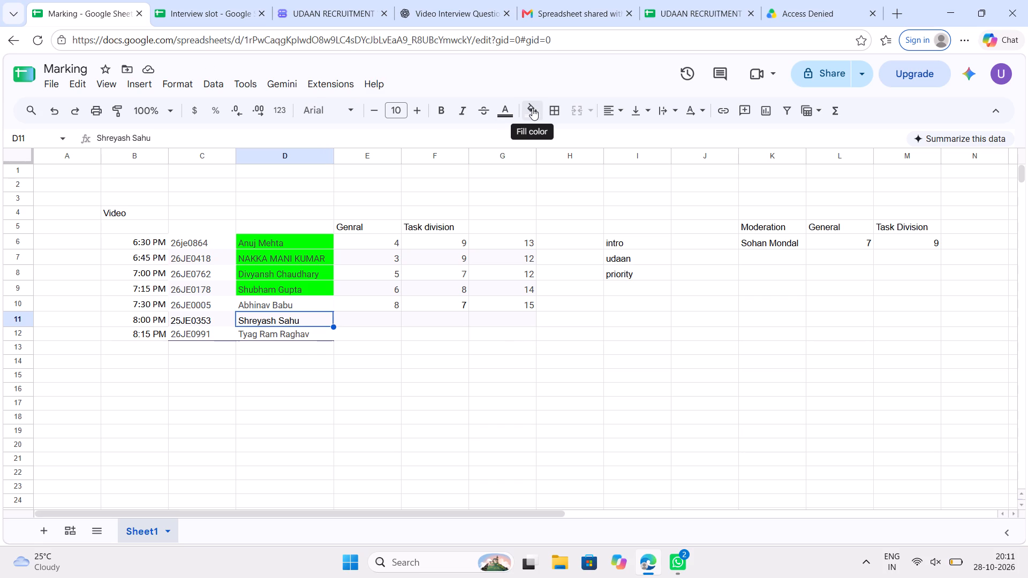
click(269, 301)
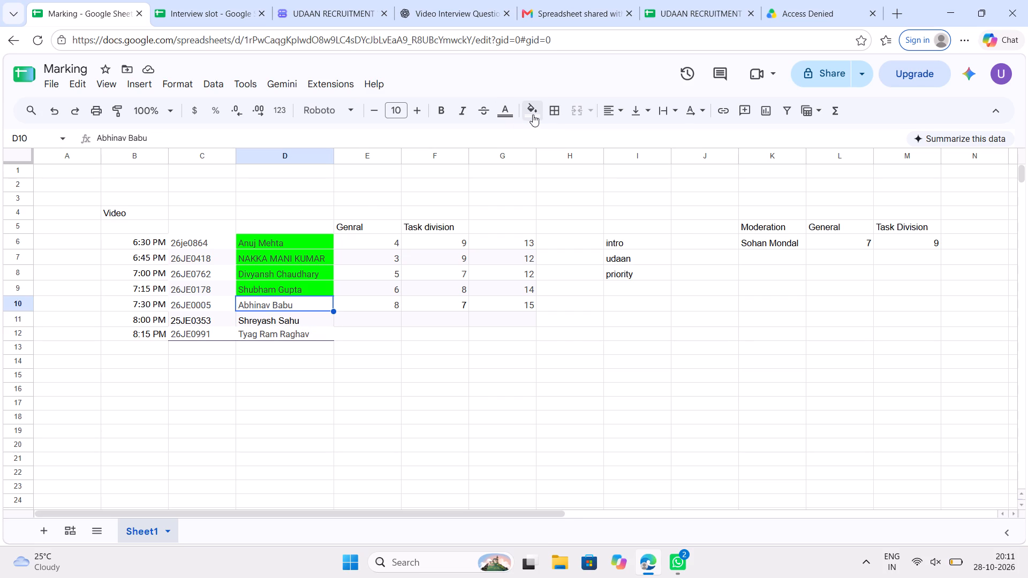
click(531, 113)
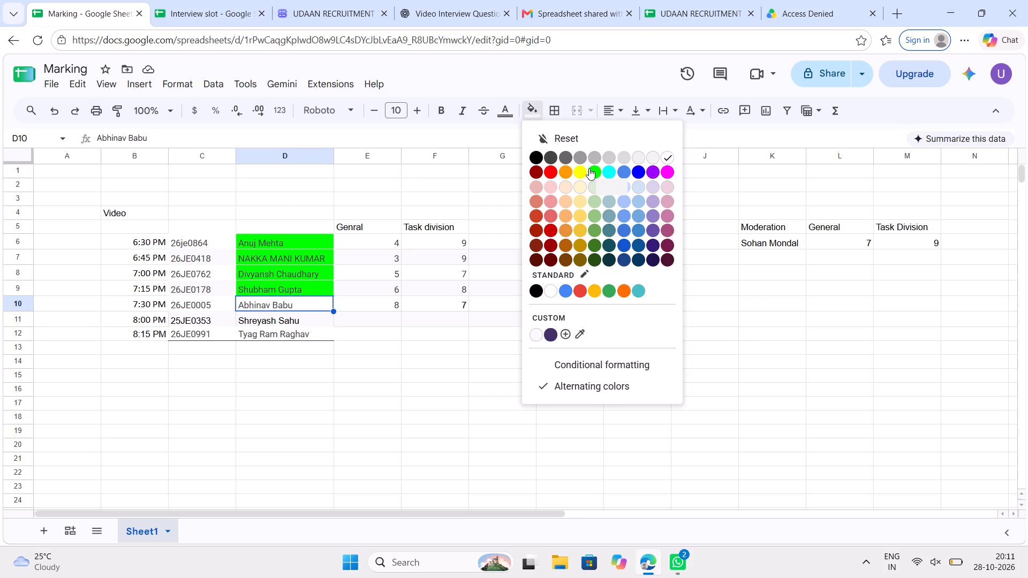
click(592, 170)
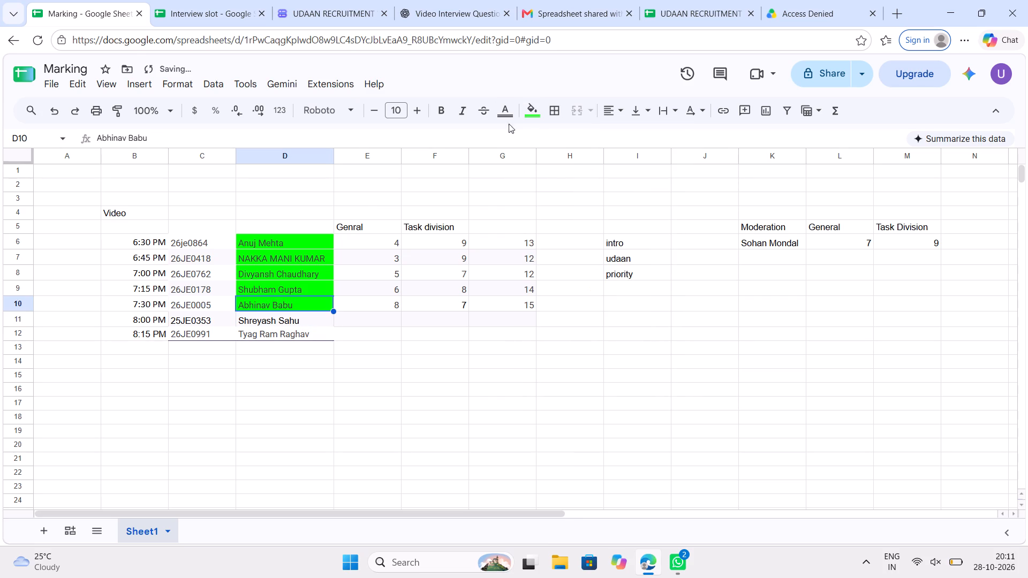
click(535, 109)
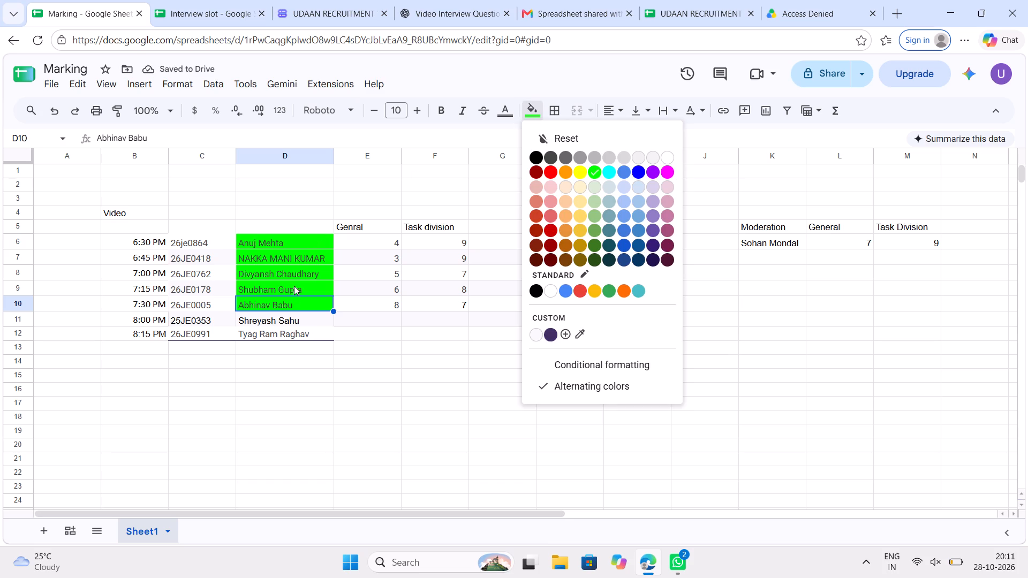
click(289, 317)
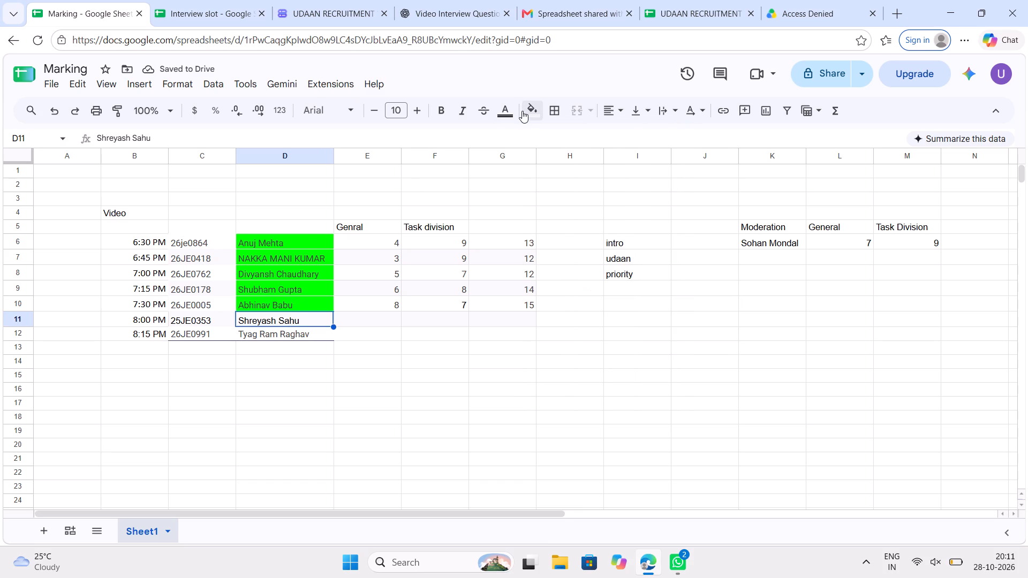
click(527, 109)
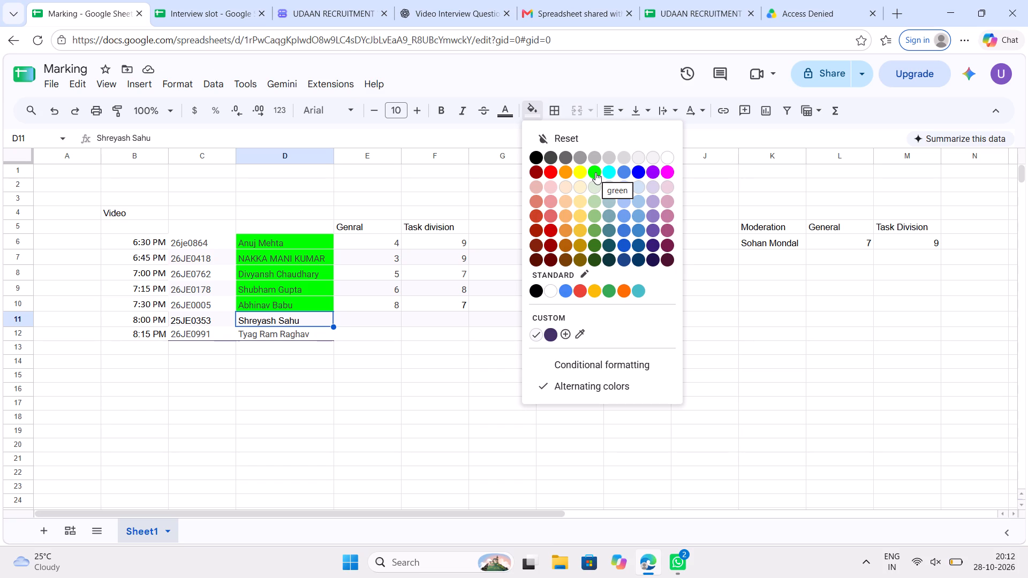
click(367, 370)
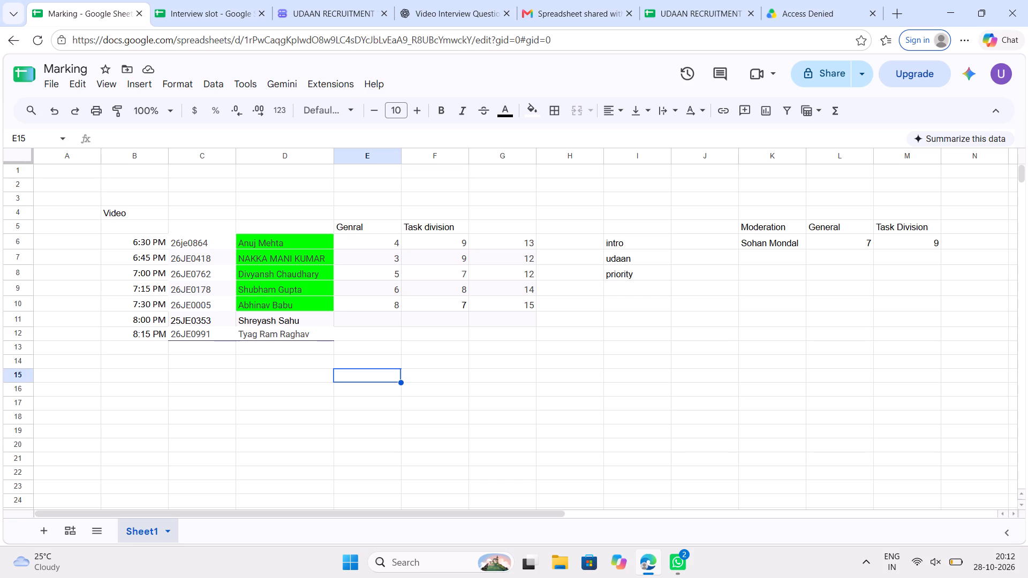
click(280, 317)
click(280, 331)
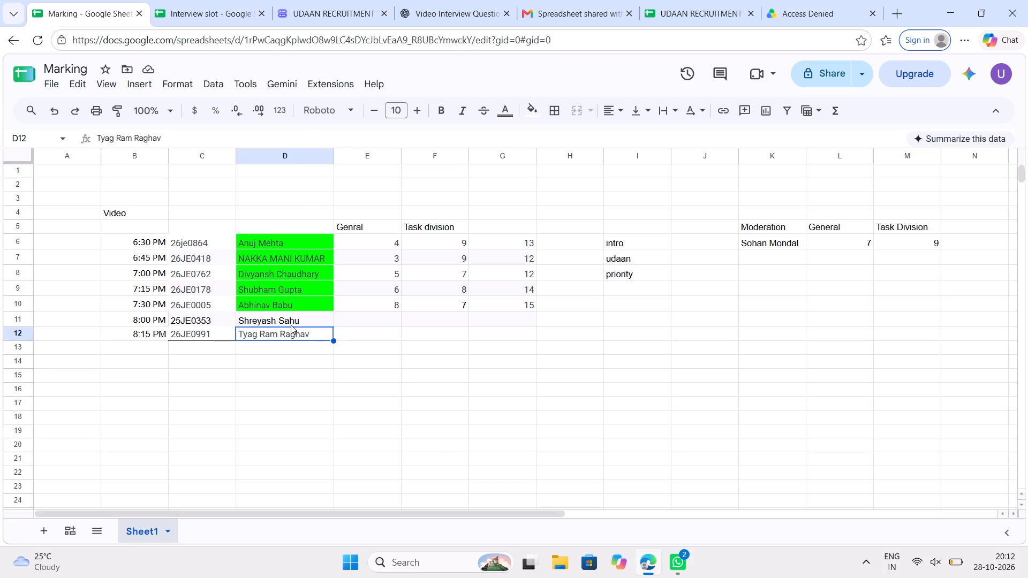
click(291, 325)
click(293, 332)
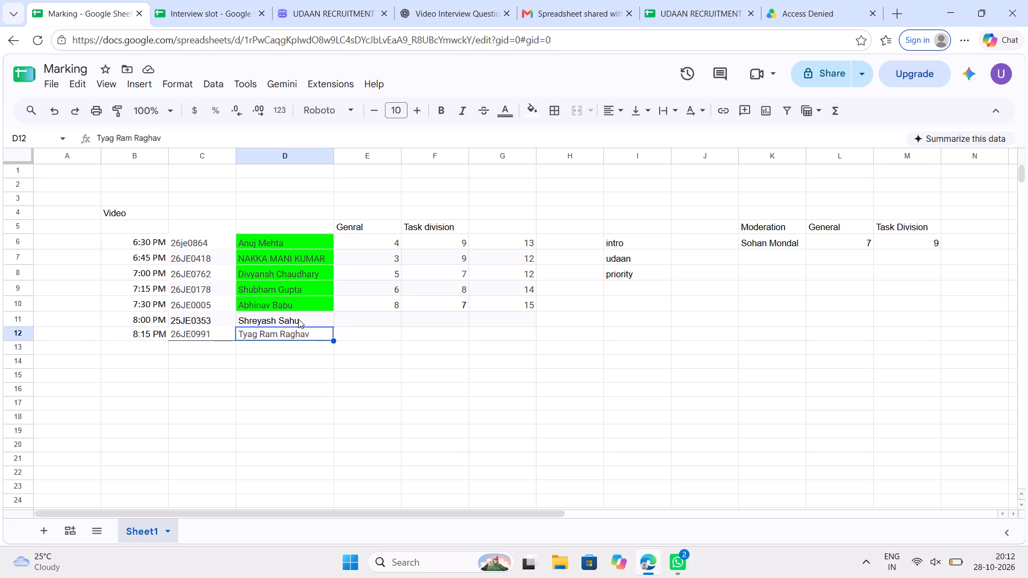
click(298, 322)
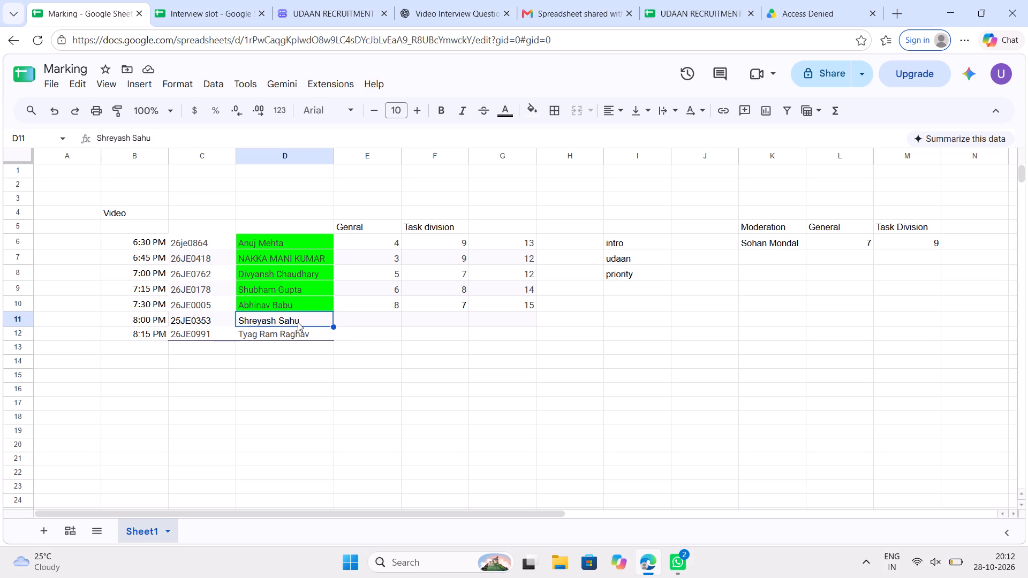
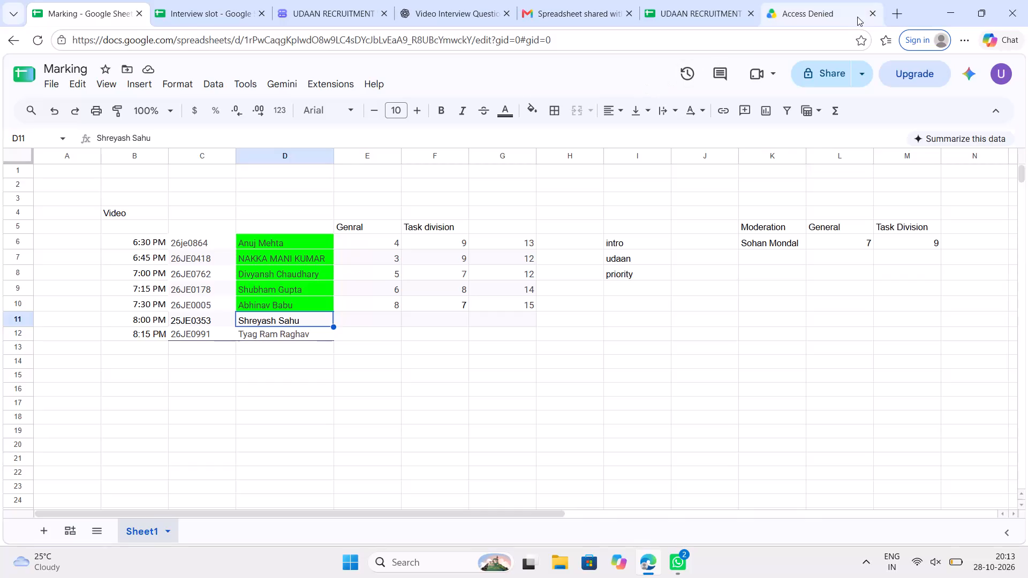
Open LinkedIn in a new browser tab and look through the recent notifications.
click(892, 7)
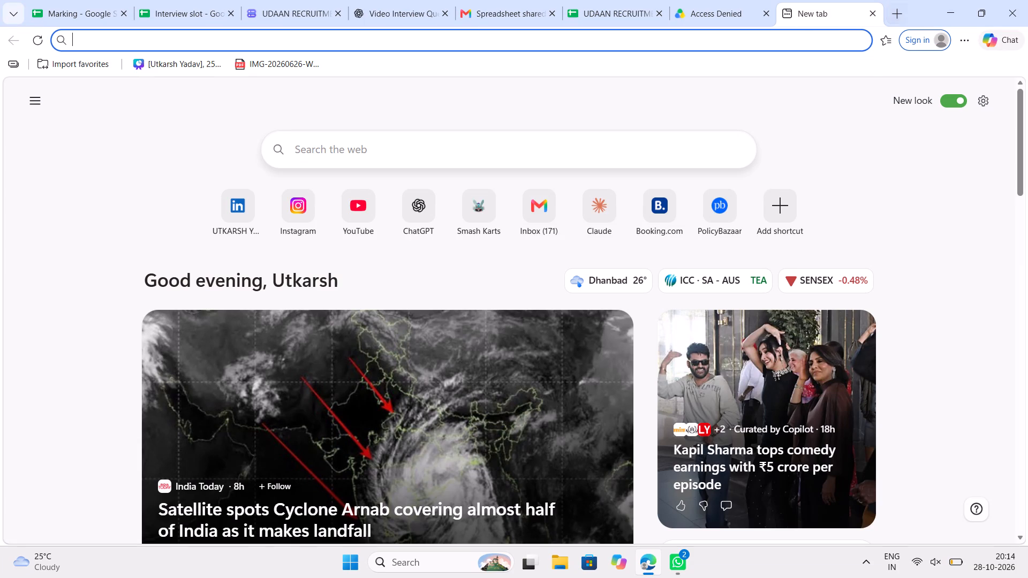
click(792, 39)
text(link)
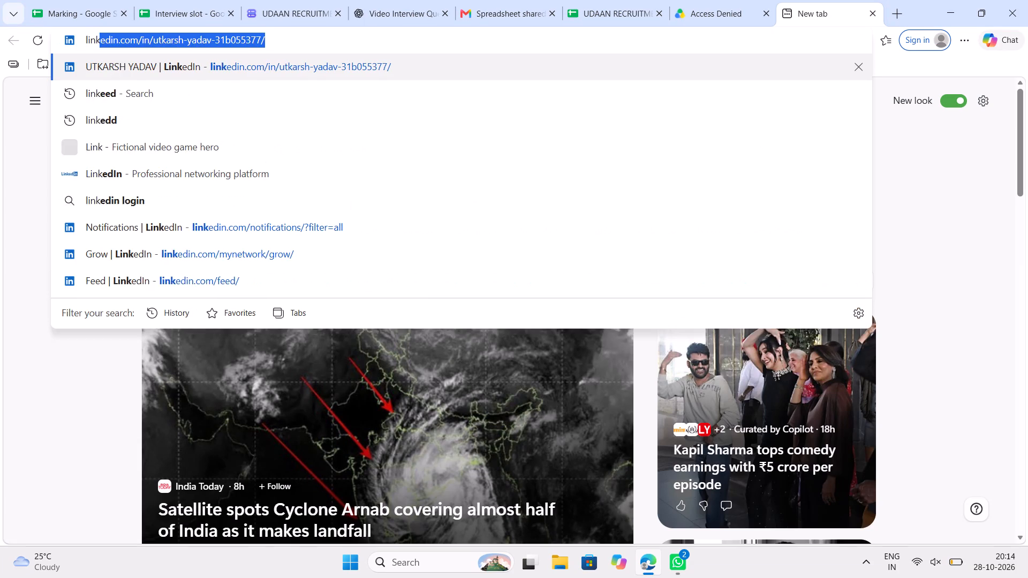
key(Return)
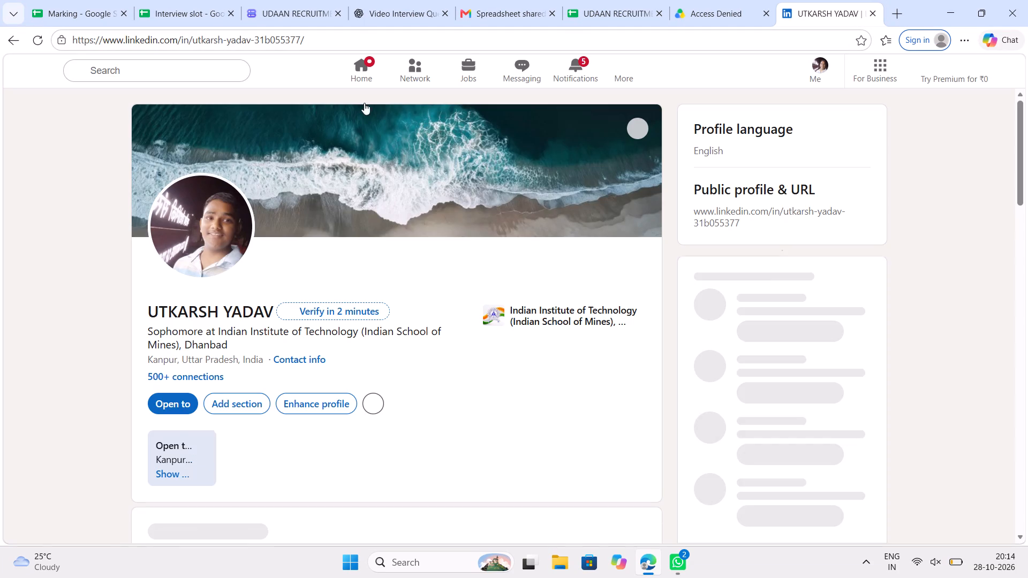
click(557, 65)
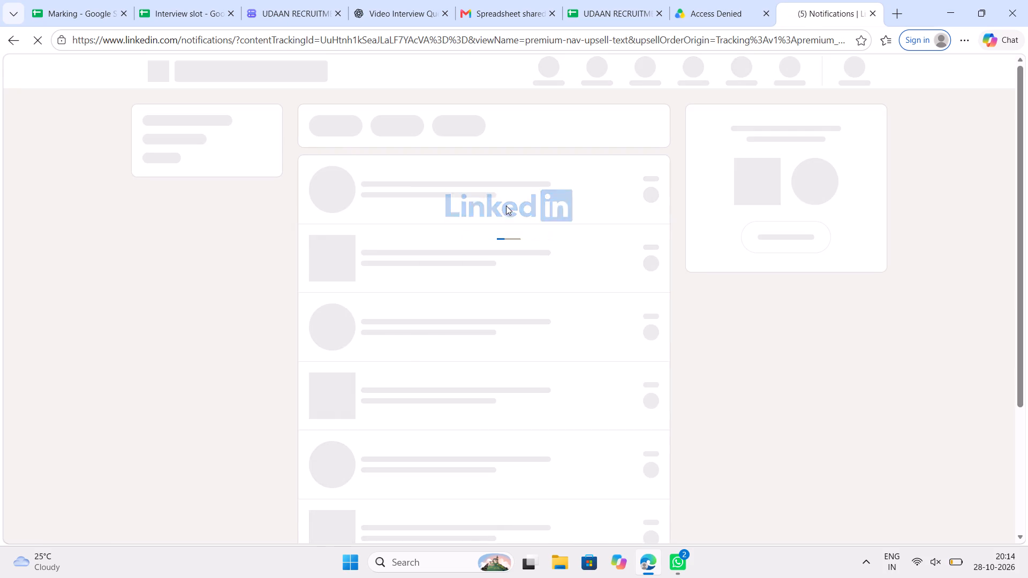
scroll(506, 206, down, 1)
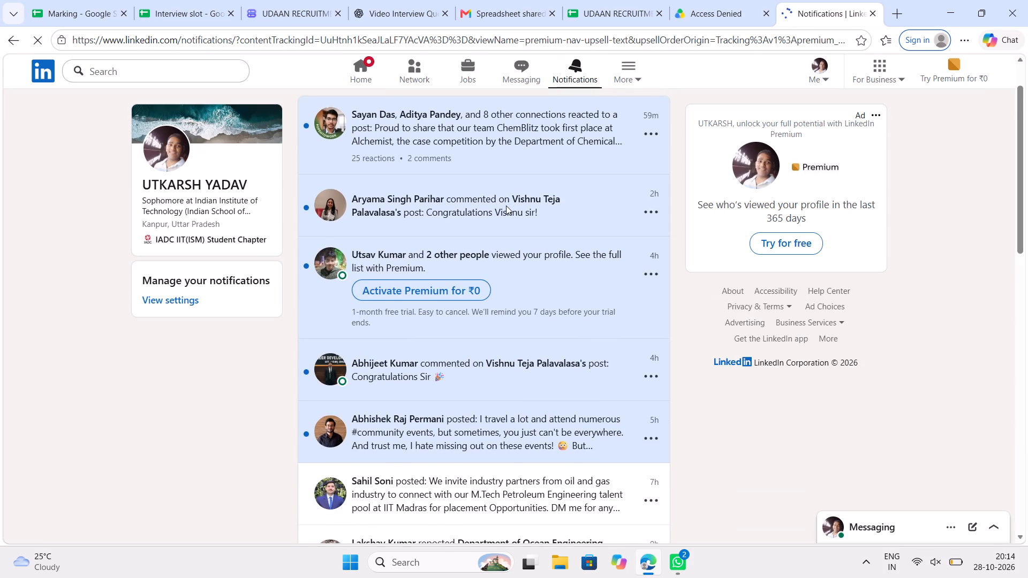
scroll(506, 206, down, 2)
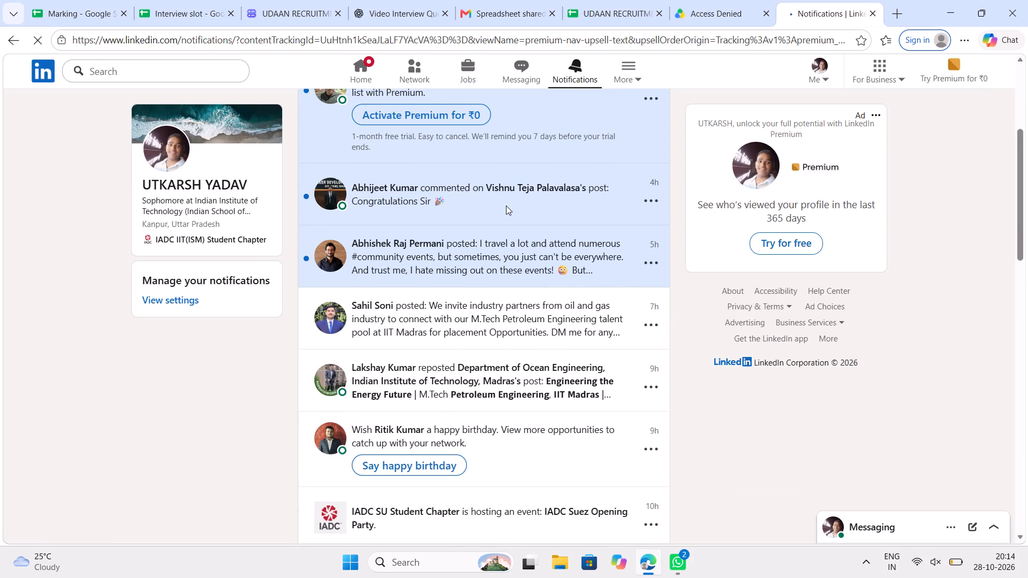
scroll(506, 206, down, 2)
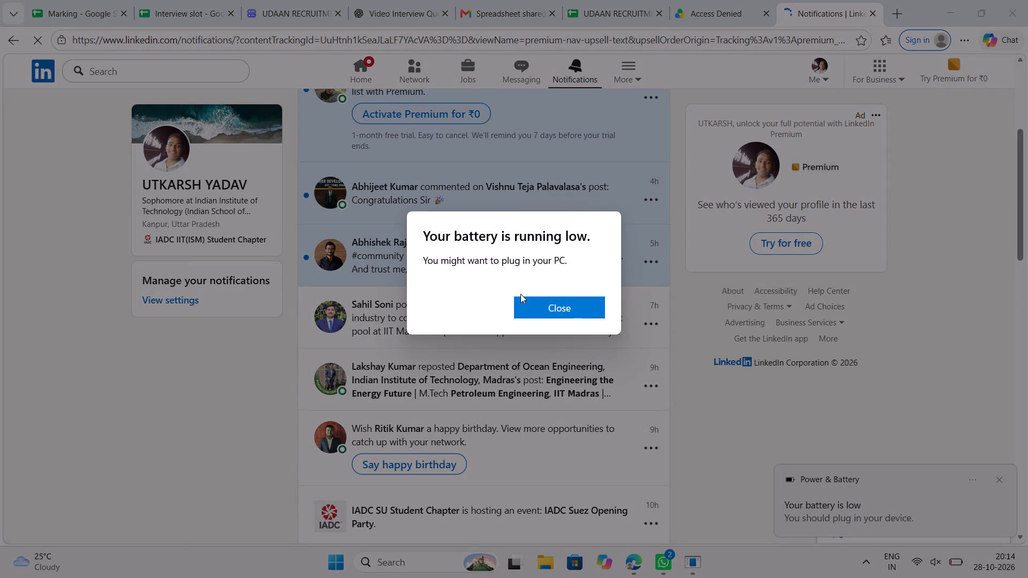
click(521, 309)
scroll(521, 309, down, 1)
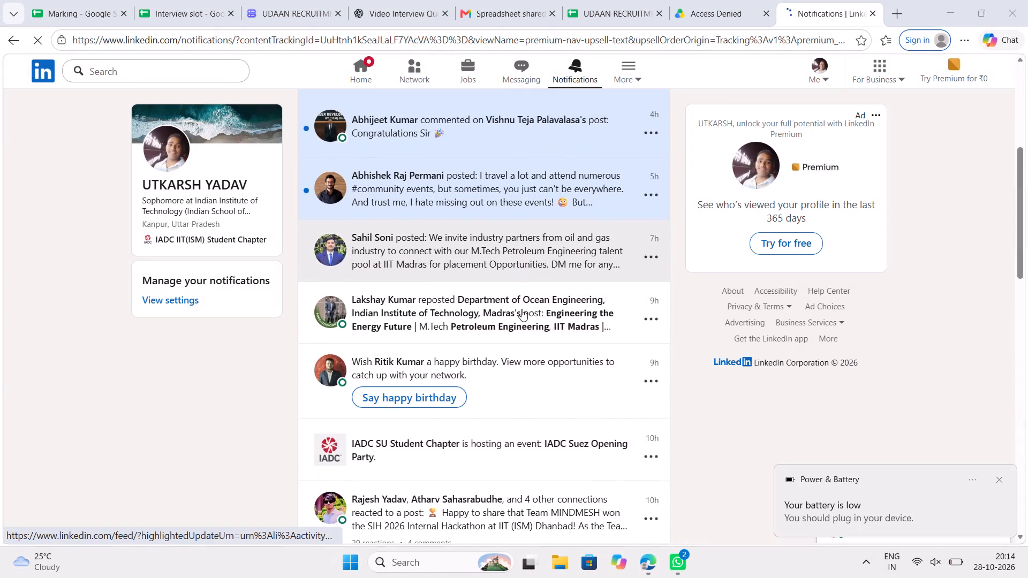
scroll(521, 309, down, 2)
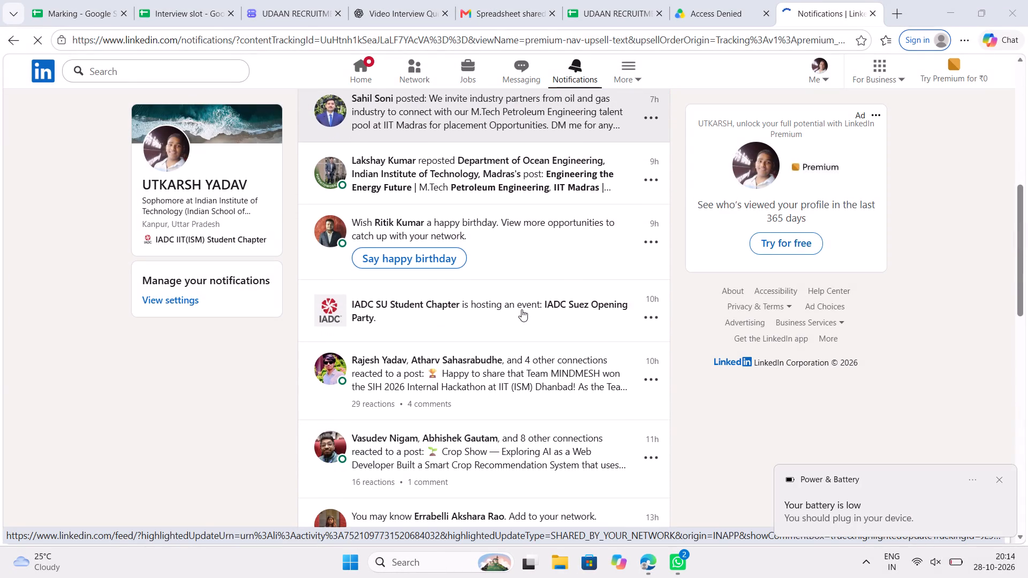
scroll(521, 309, down, 5)
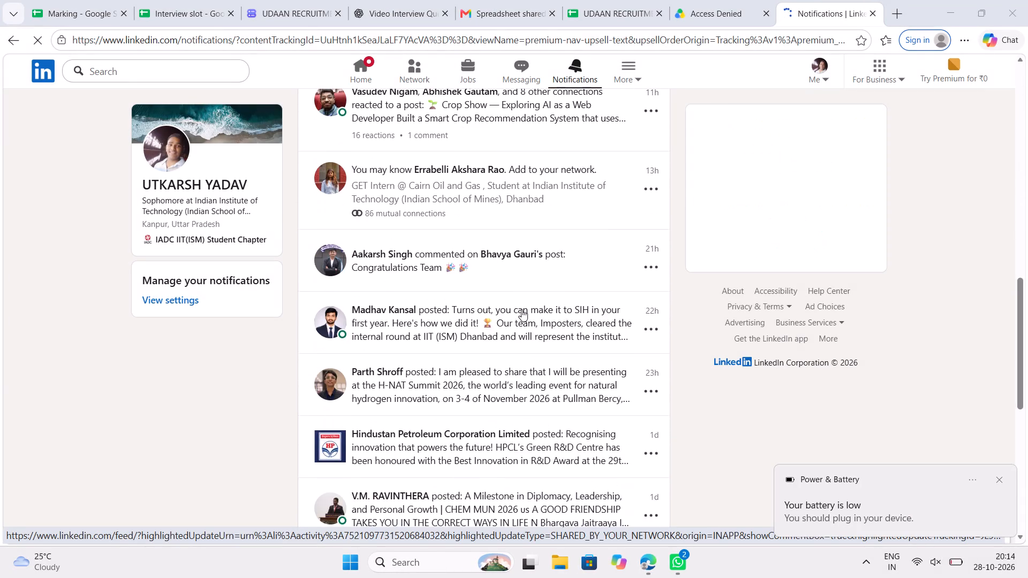
scroll(521, 309, down, 4)
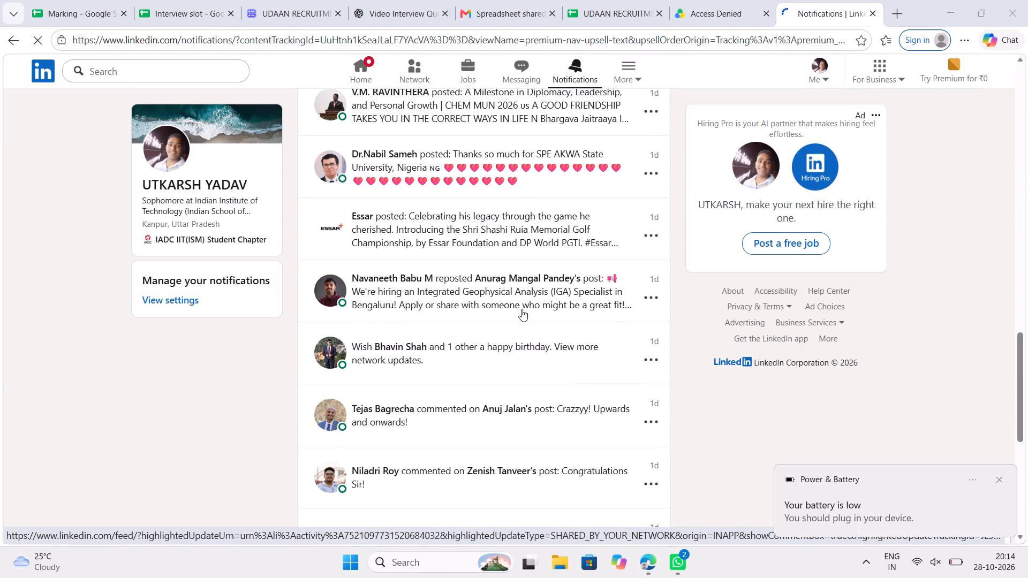
scroll(521, 309, down, 3)
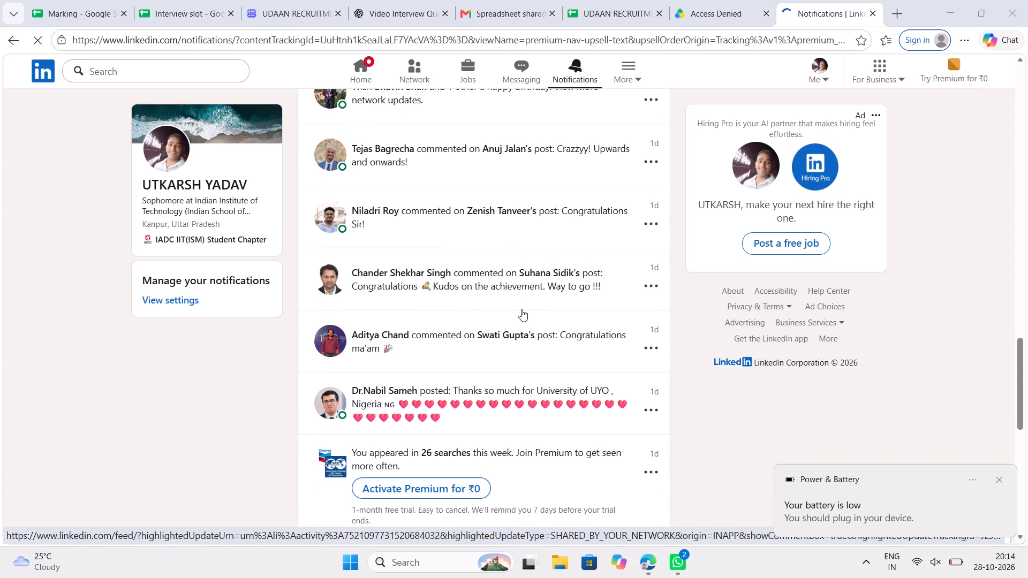
scroll(521, 309, up, 7)
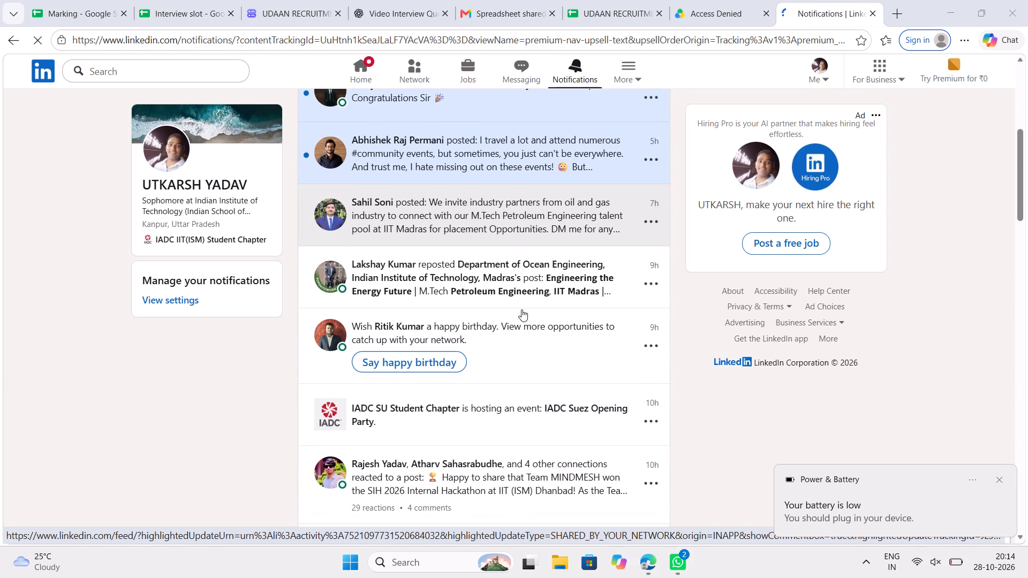
scroll(521, 309, up, 7)
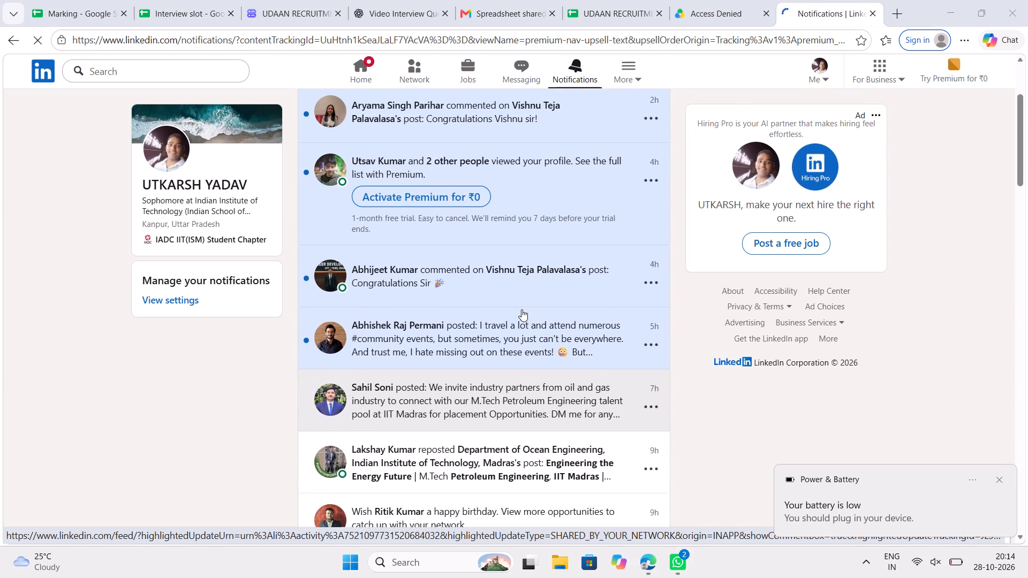
scroll(521, 309, up, 2)
Examine the list of people who viewed the LinkedIn profile, and close LinkedIn to return to the Marking sheet.
click(465, 296)
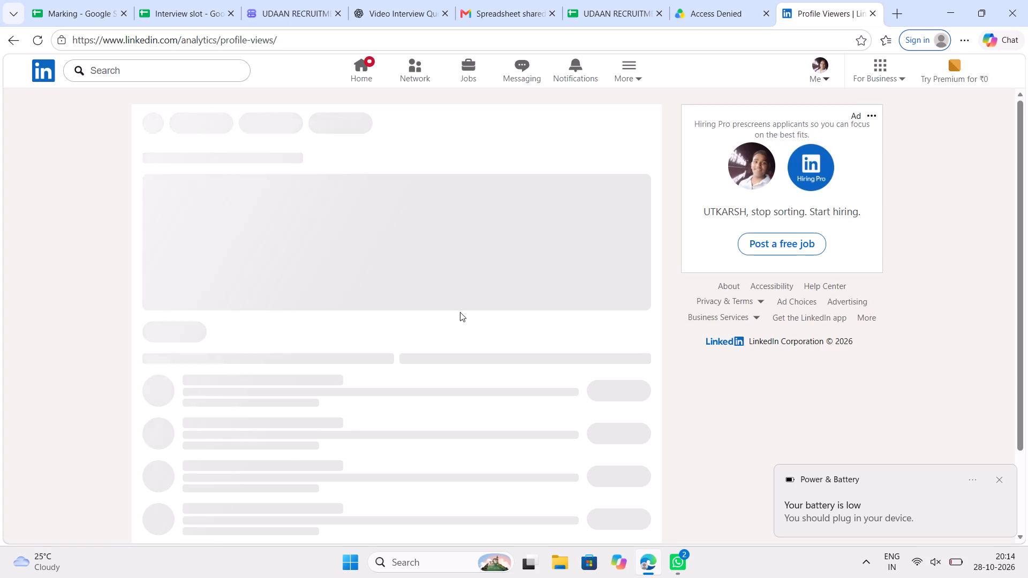
scroll(460, 312, down, 4)
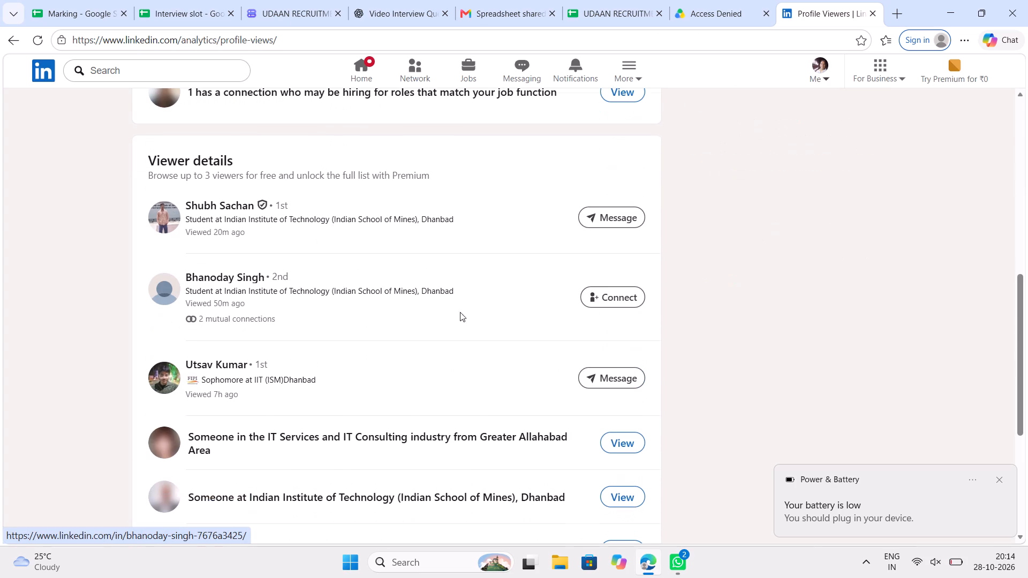
scroll(460, 312, down, 2)
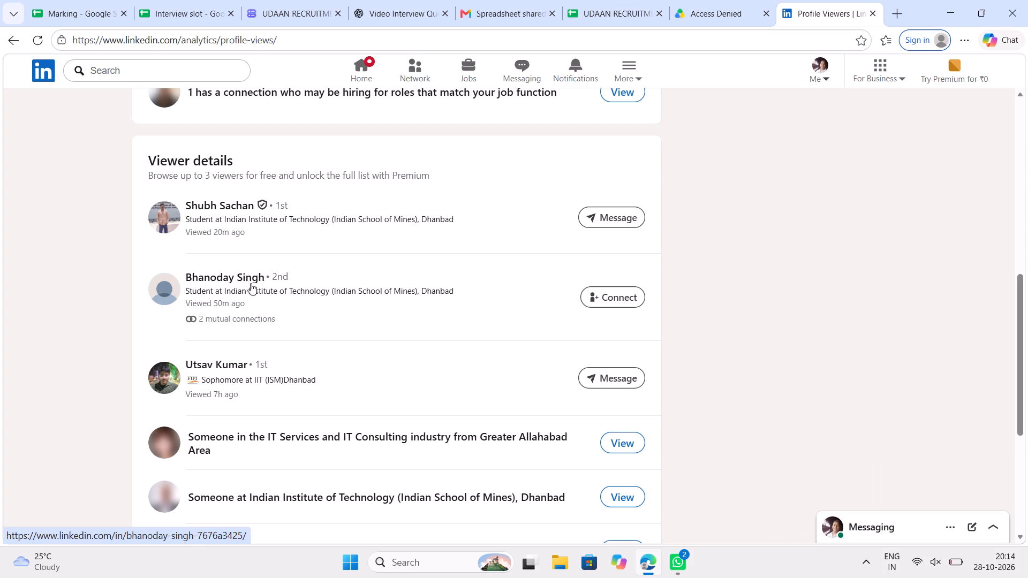
scroll(322, 325, down, 1)
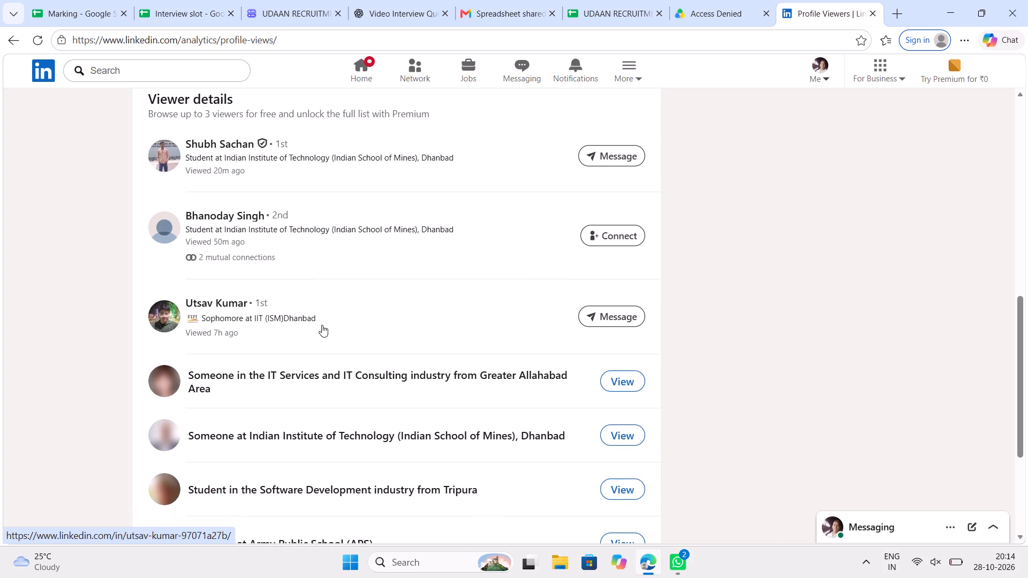
scroll(322, 325, down, 2)
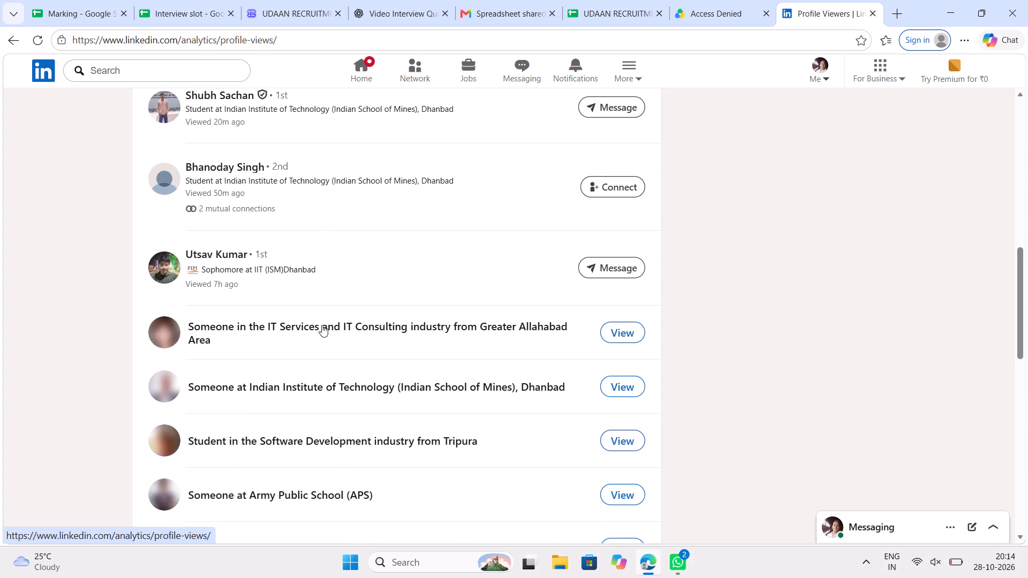
scroll(322, 325, down, 1)
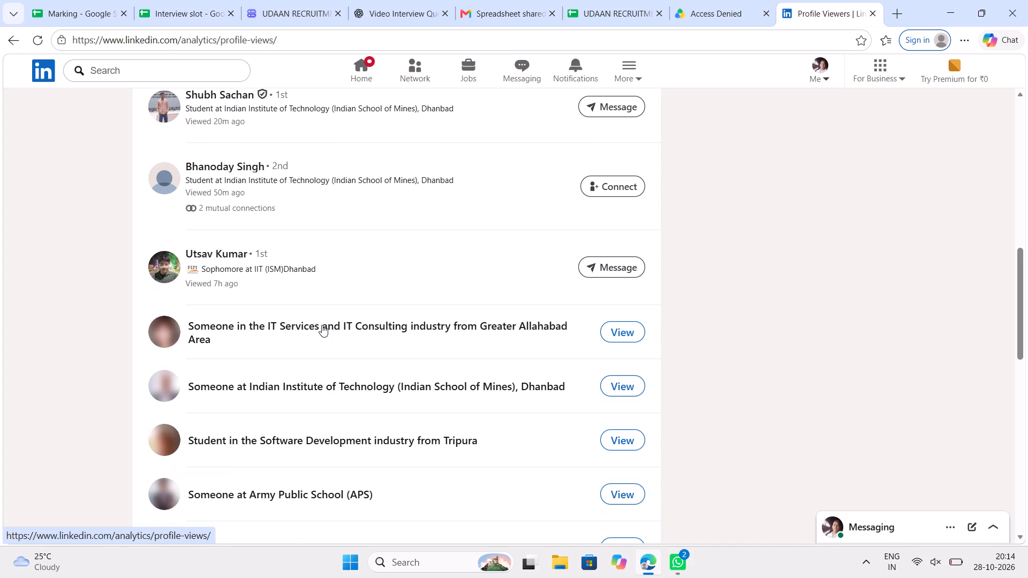
scroll(322, 325, down, 2)
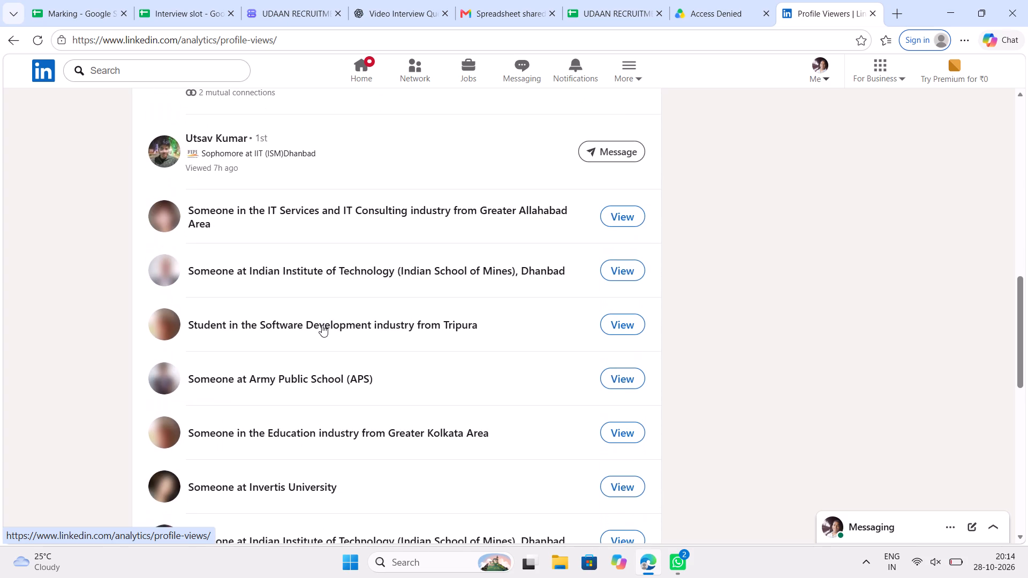
scroll(322, 325, down, 1)
scroll(322, 325, up, 2)
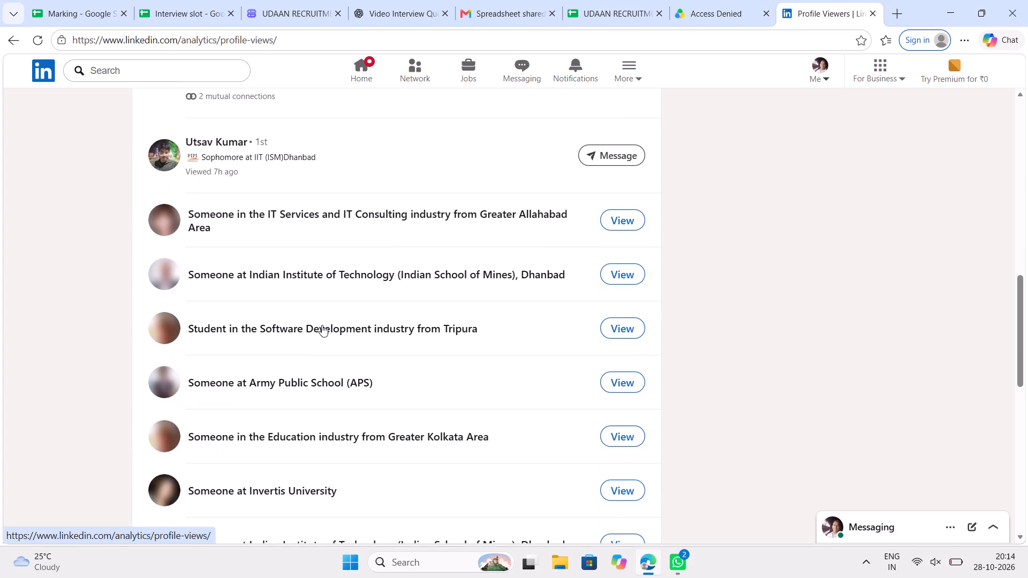
scroll(322, 325, up, 11)
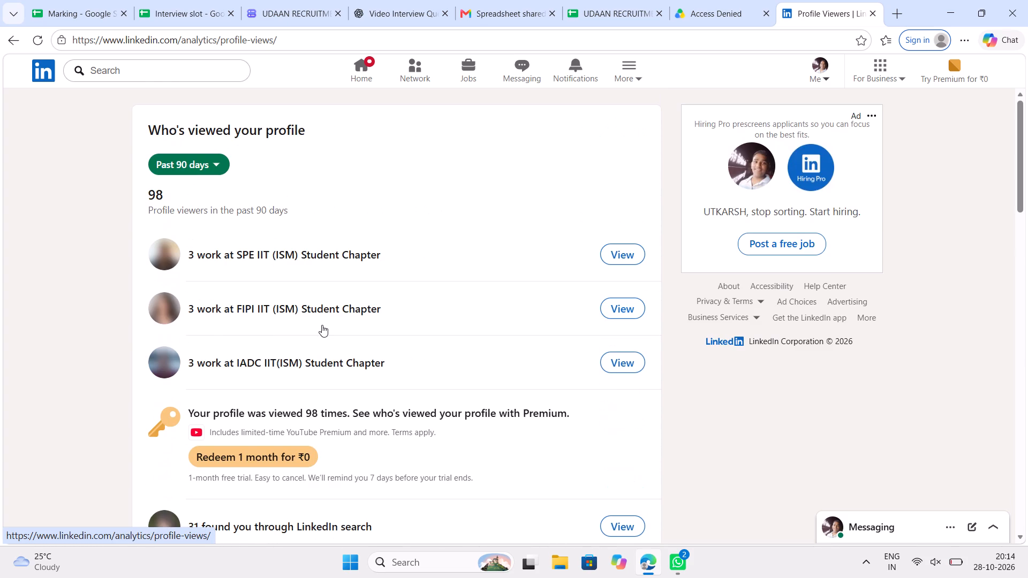
click(873, 14)
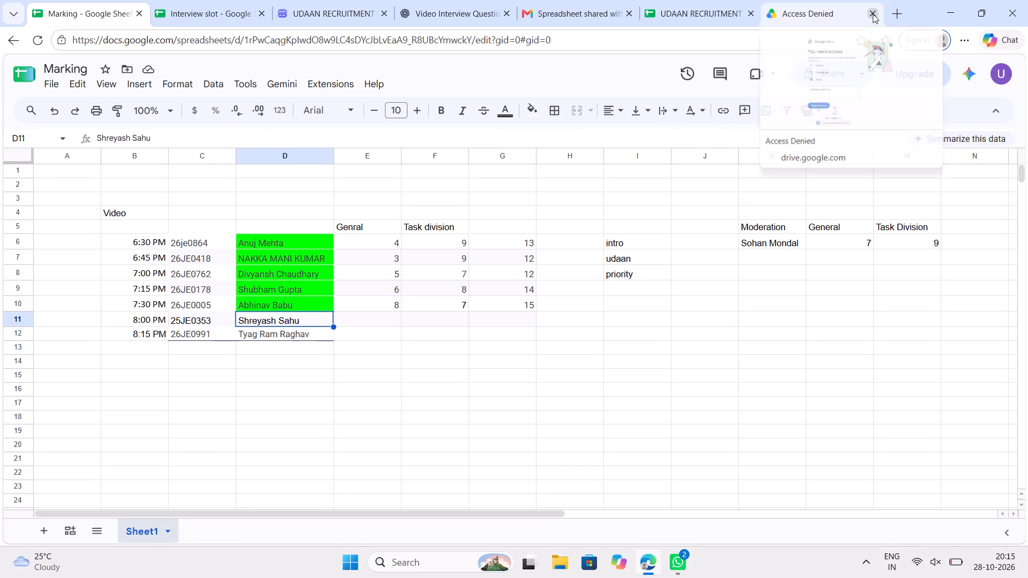
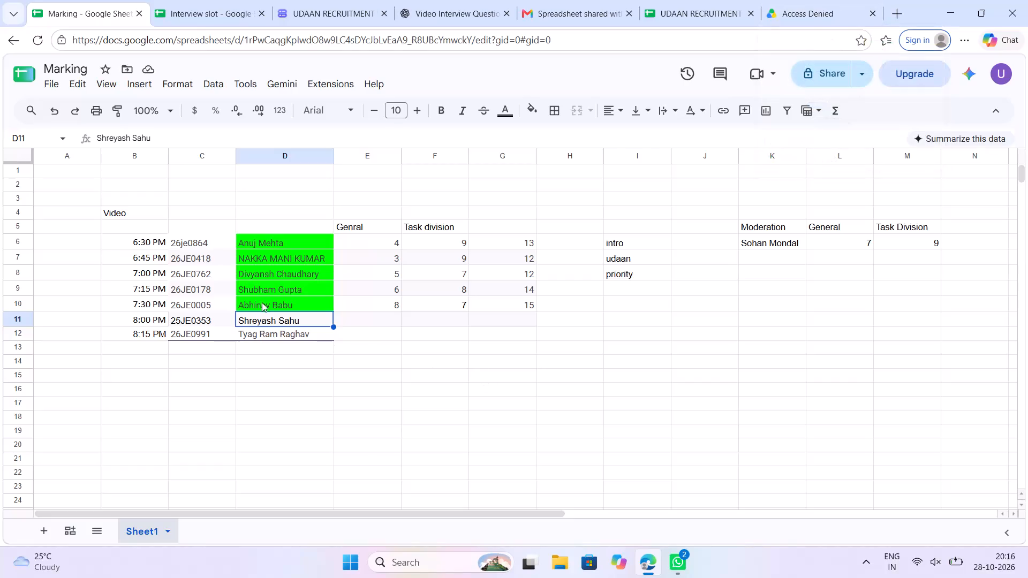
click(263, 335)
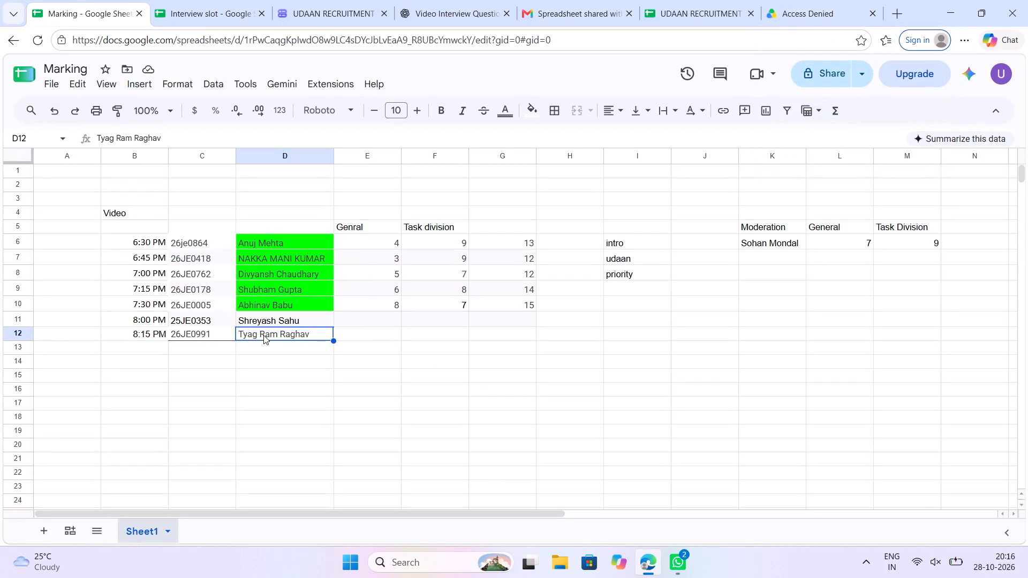
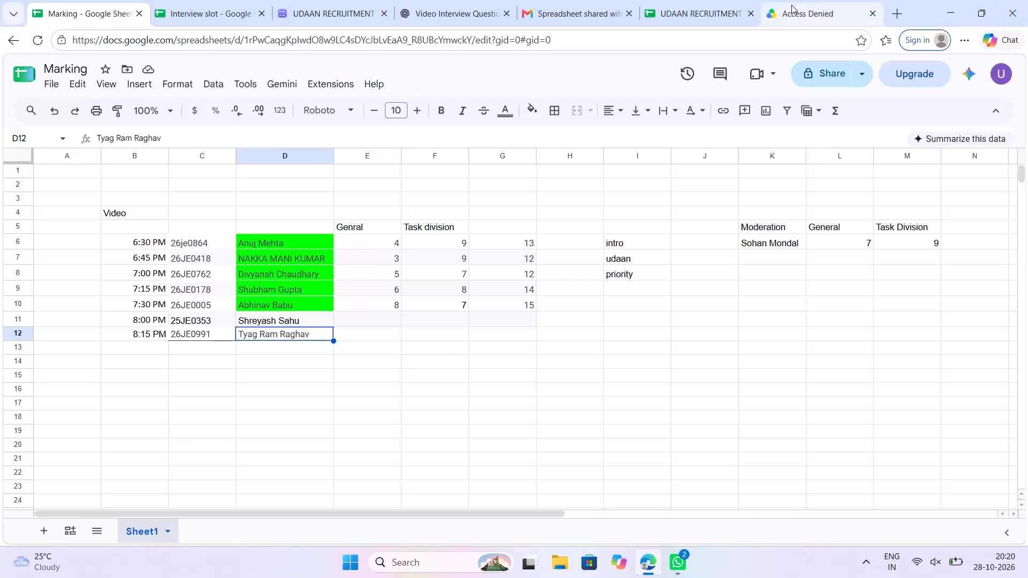
Examine the candidate names and admission numbers in the UDAAN RECRUITMENT '26 Moderation Division responses spreadsheet.
click(708, 0)
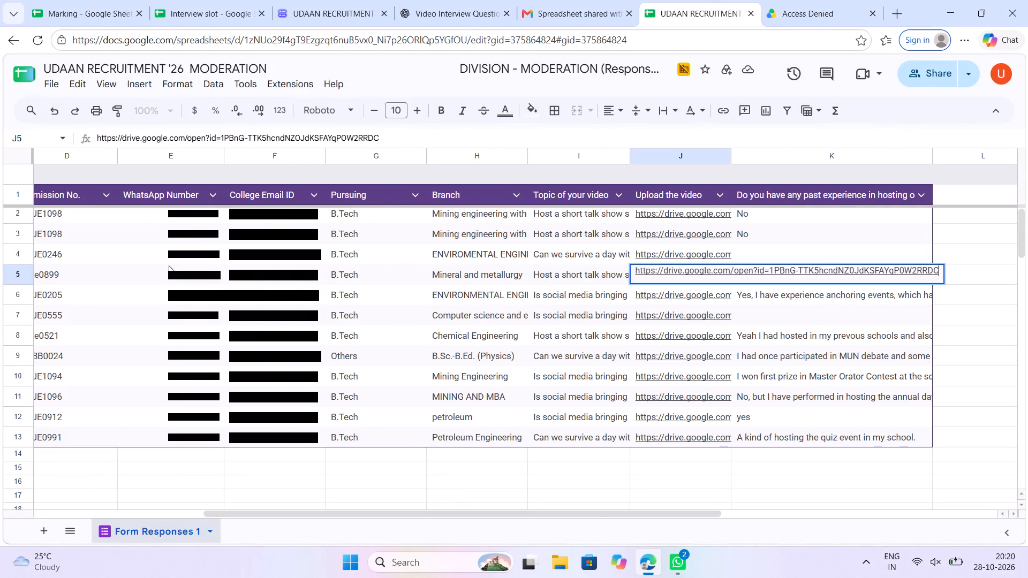
scroll(169, 265, right, 2)
scroll(169, 265, up, 1)
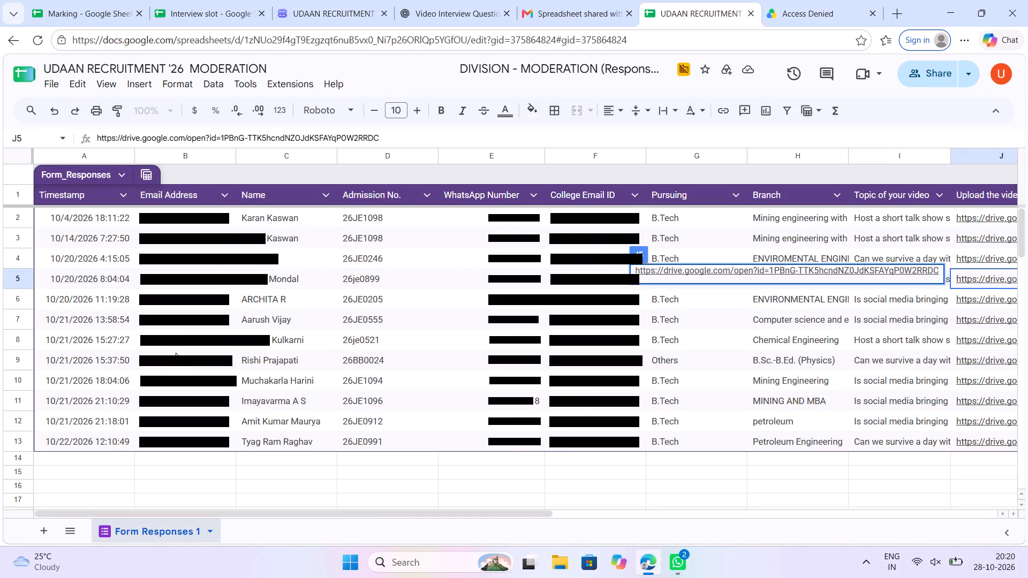
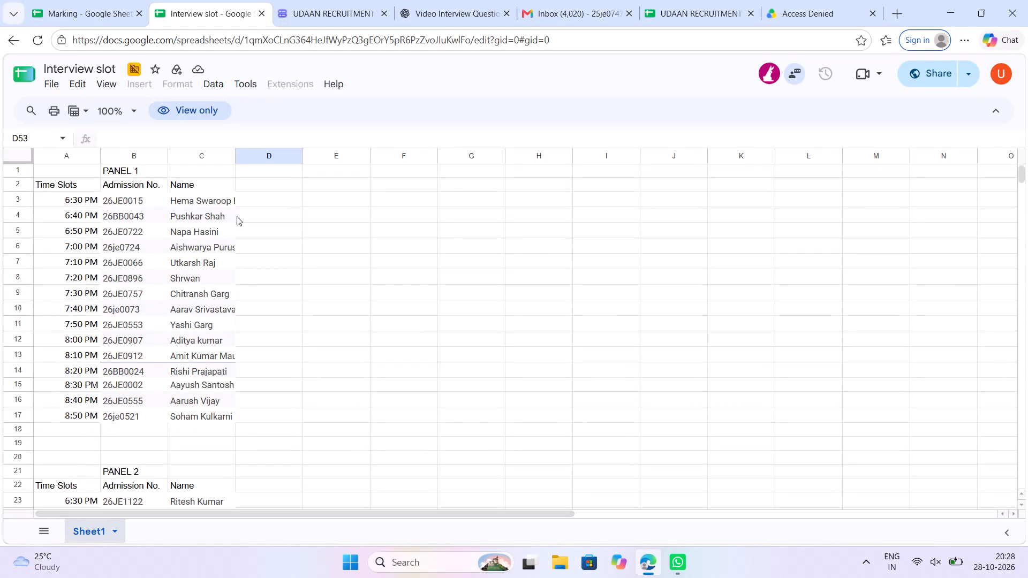
Check the Panel 1 and Panel 2 time slots in the Interview slot sheet, focusing on the Panel 1 candidates around 8:20 PM.
scroll(237, 216, down, 4)
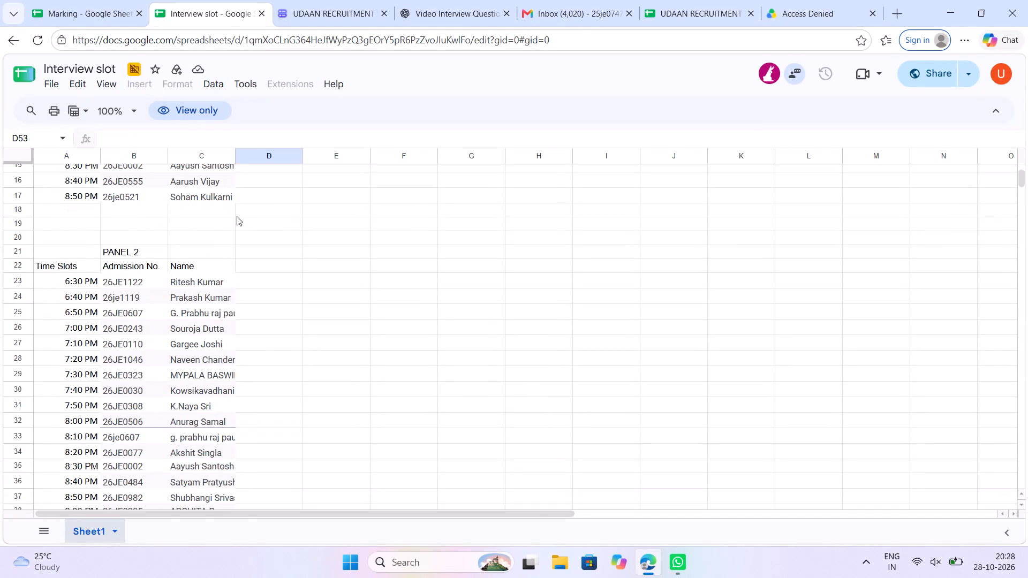
scroll(237, 216, up, 2)
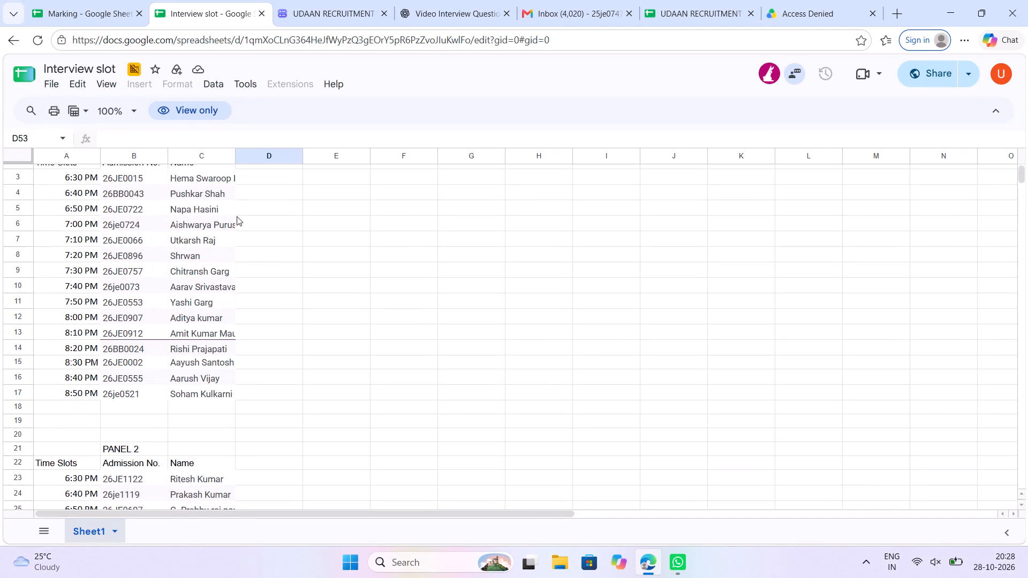
scroll(237, 216, up, 2)
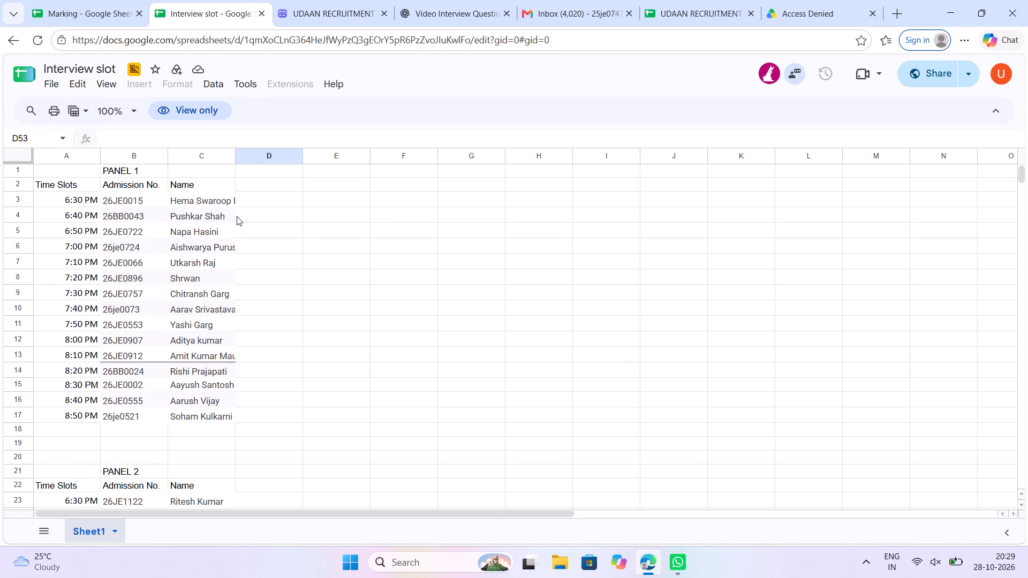
click(165, 366)
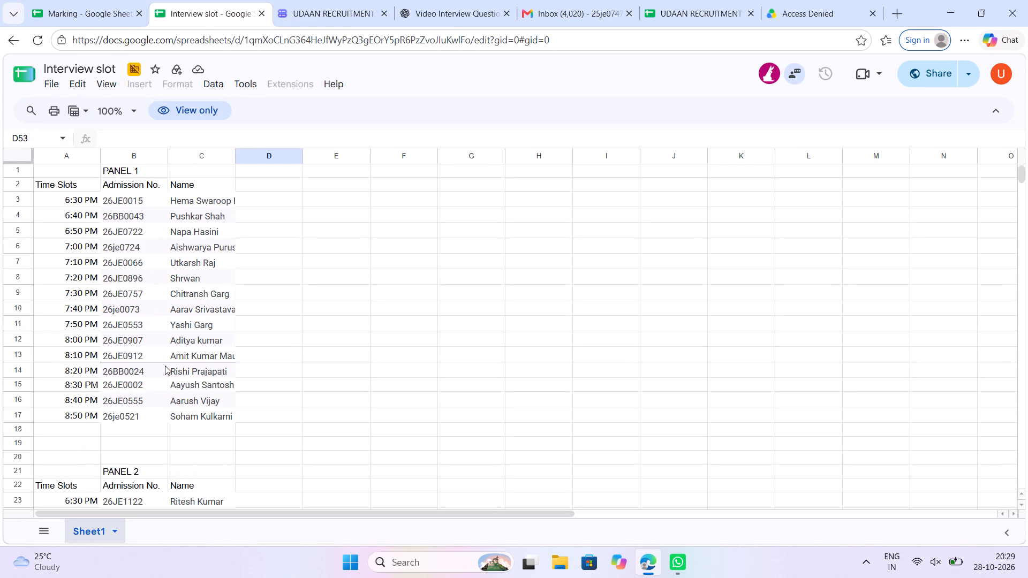
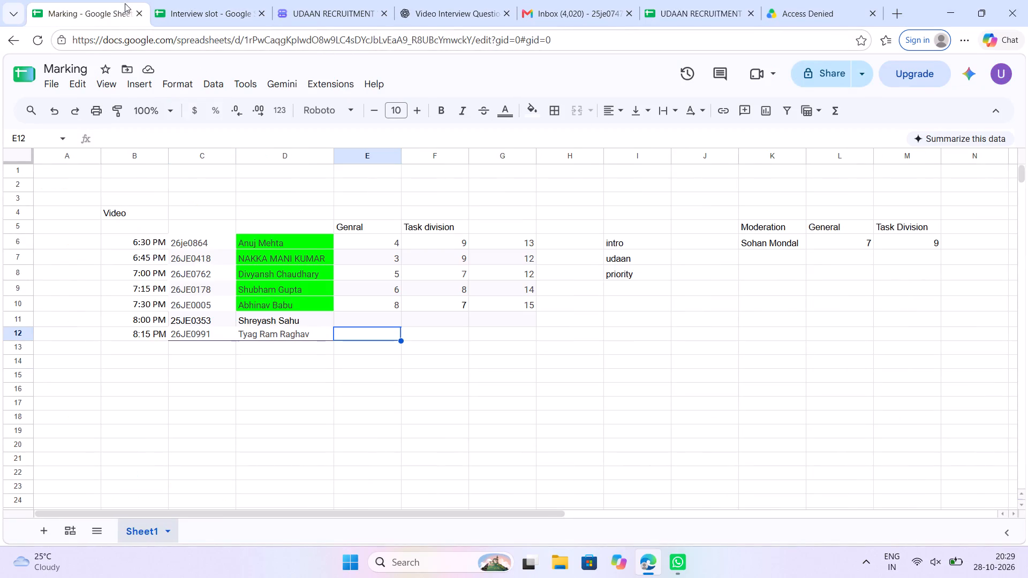
Fill the 8:00 PM Video candidate's name cell with green.
click(246, 331)
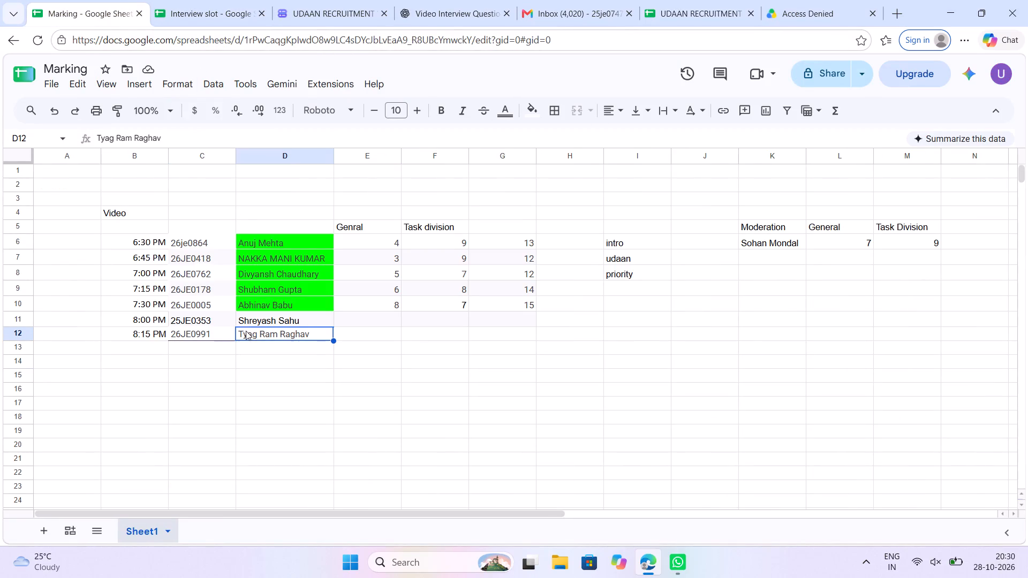
click(250, 324)
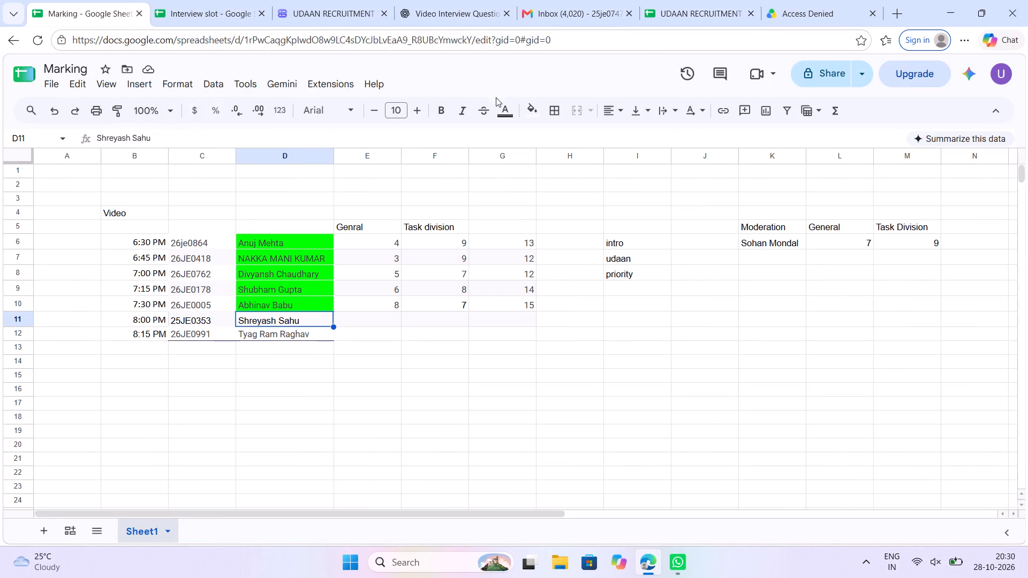
click(526, 111)
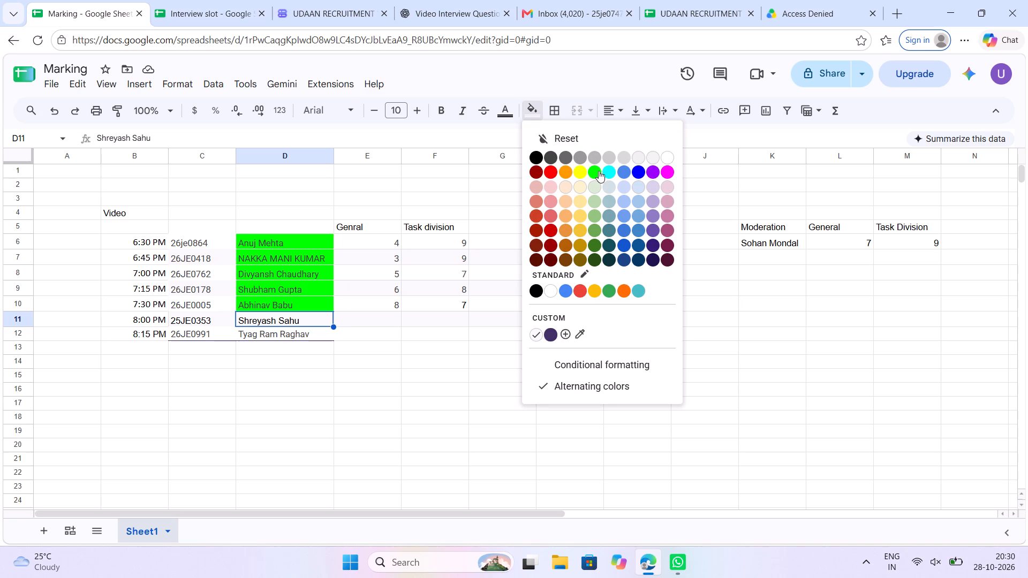
click(594, 172)
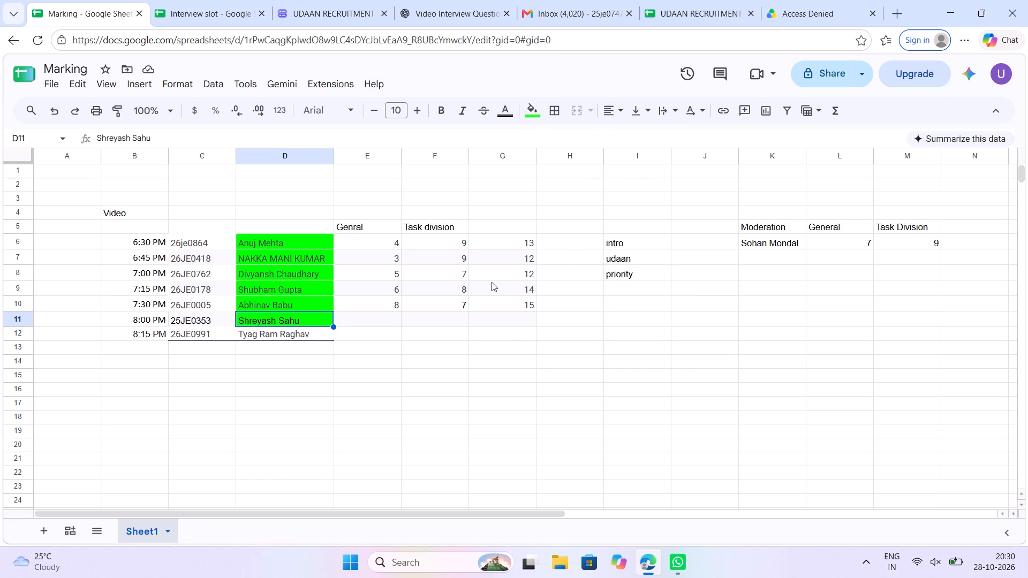
click(377, 320)
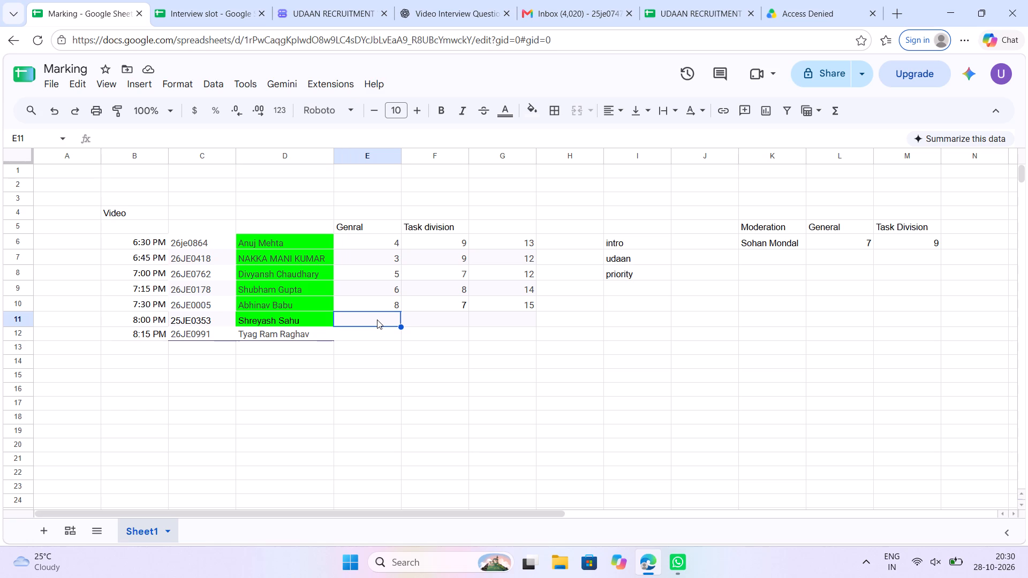
Record the 8:00 PM Video candidate's marks in row 11 as 10 for General and 10 for Task Division.
text(10)
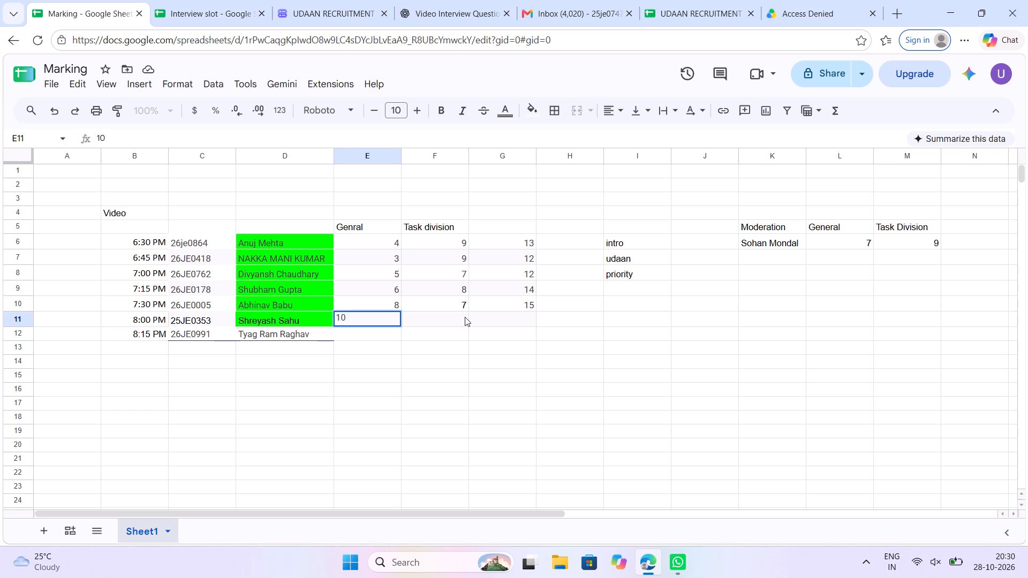
click(465, 317)
text(10)
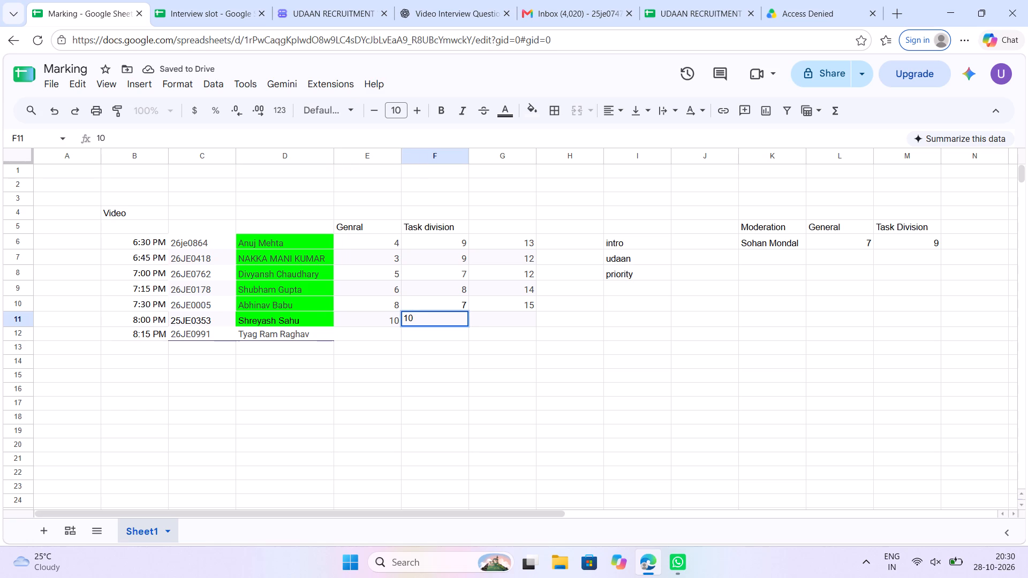
click(459, 333)
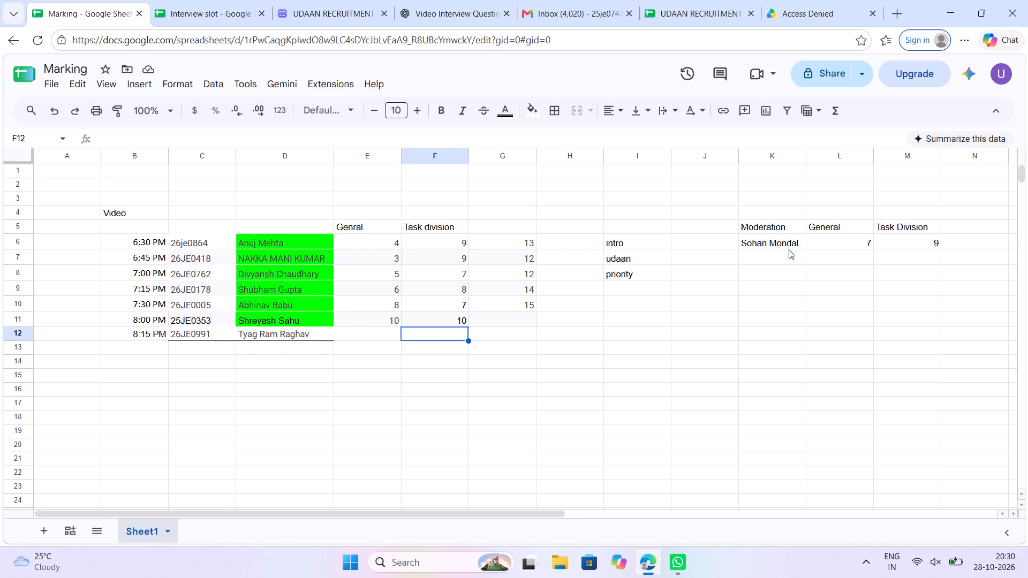
Enter the 8:00 PM Video candidate's total marks in column G of row 11.
click(500, 322)
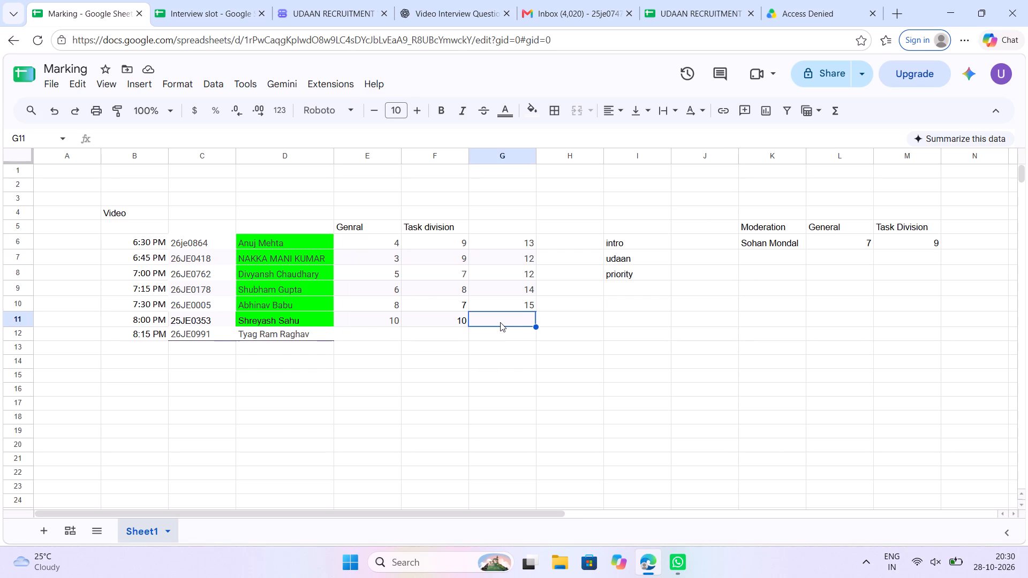
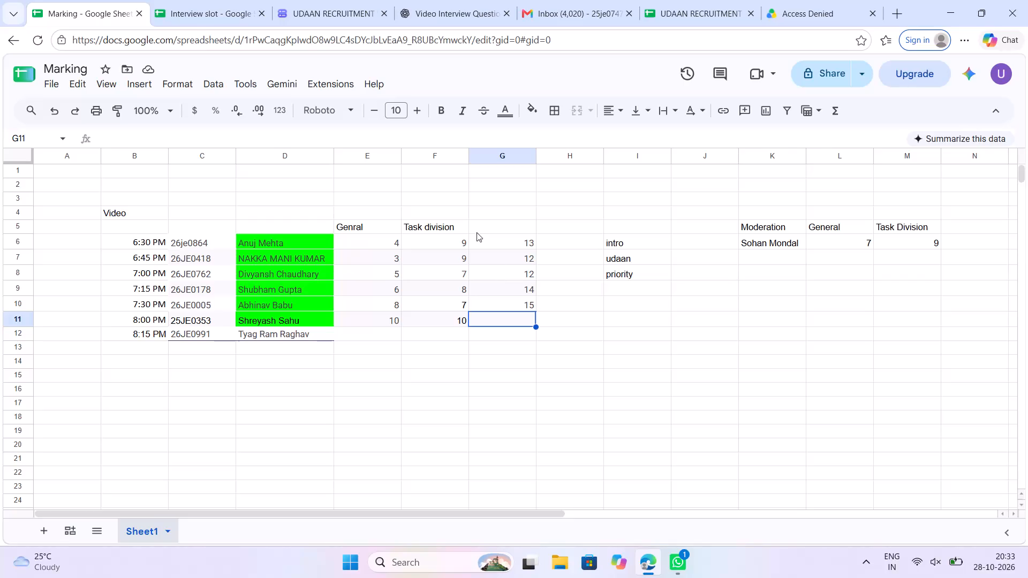
Total the 8:00 PM Video candidate's General and Task Division marks in G11 with the formula =SUM(E11,F11).
drag(477, 240, 508, 323)
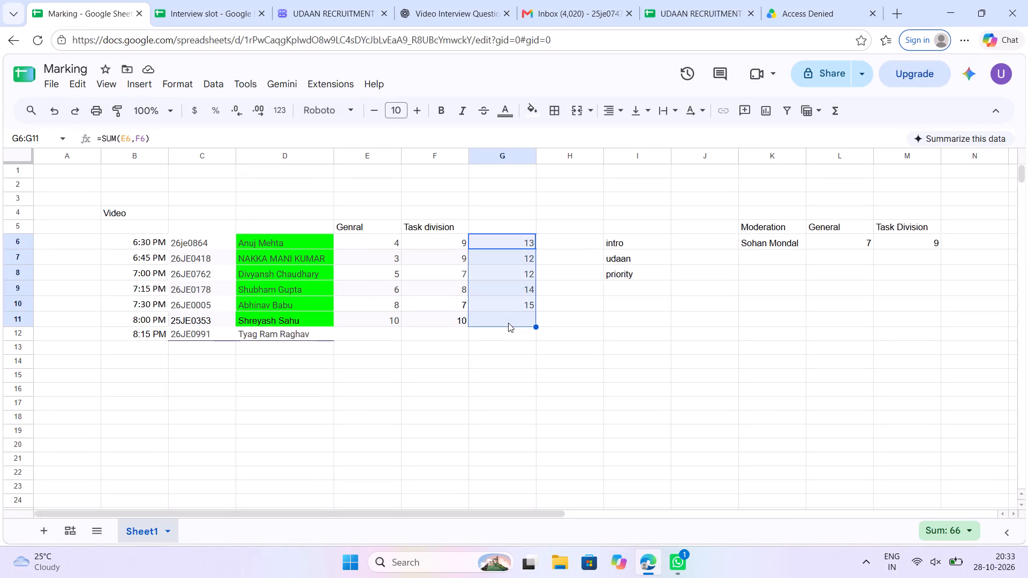
click(500, 350)
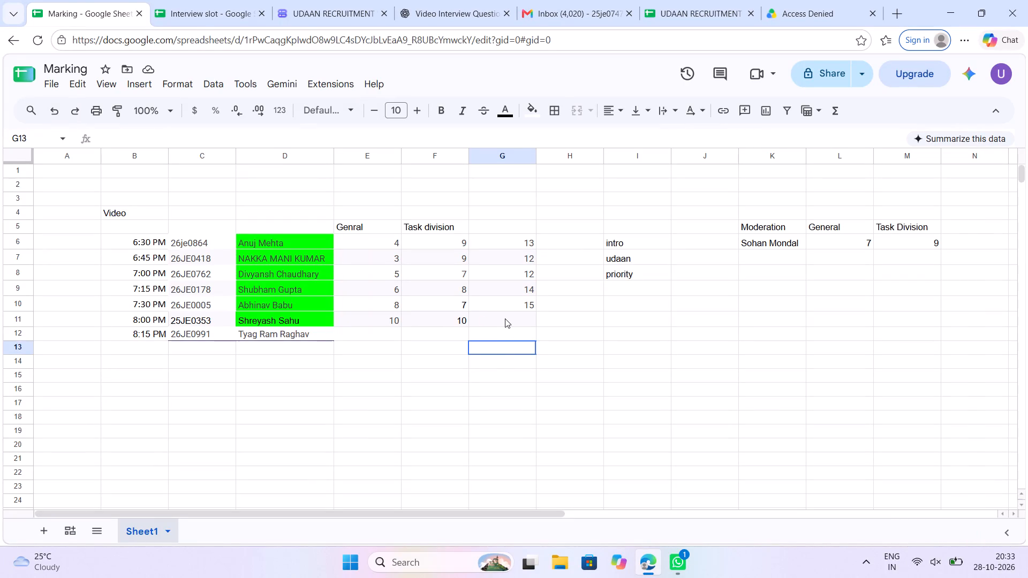
click(506, 319)
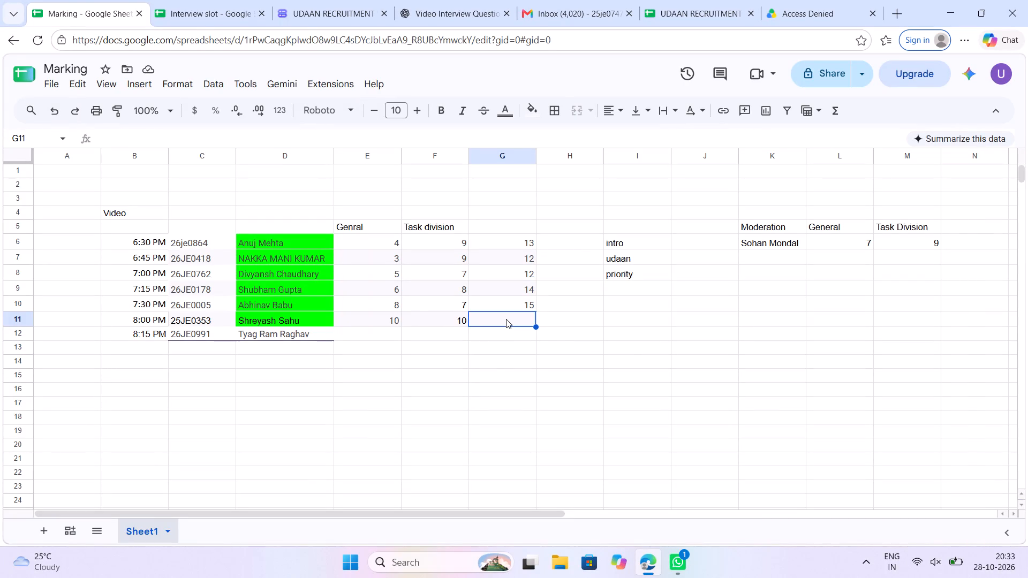
key(equal)
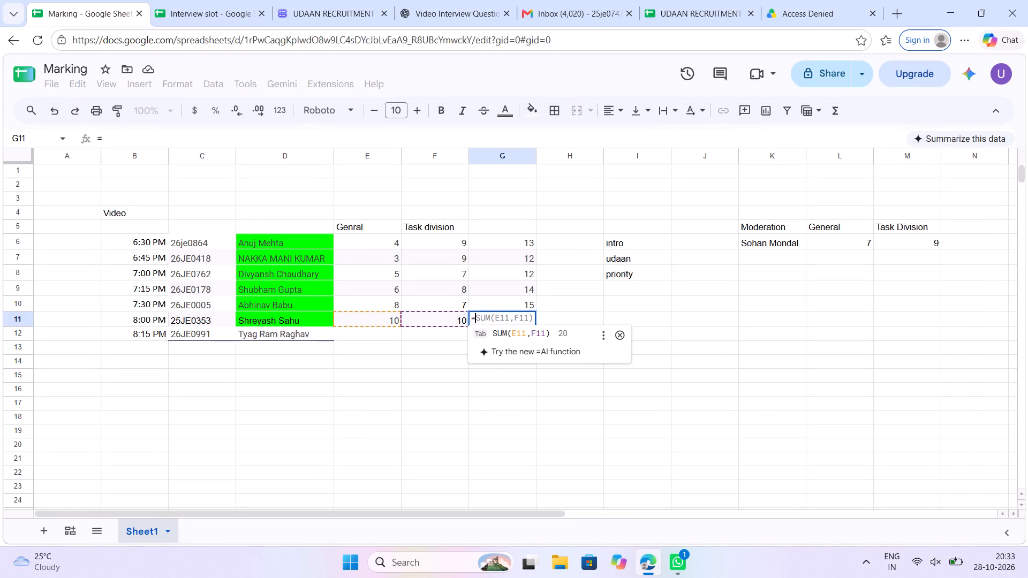
key(Tab)
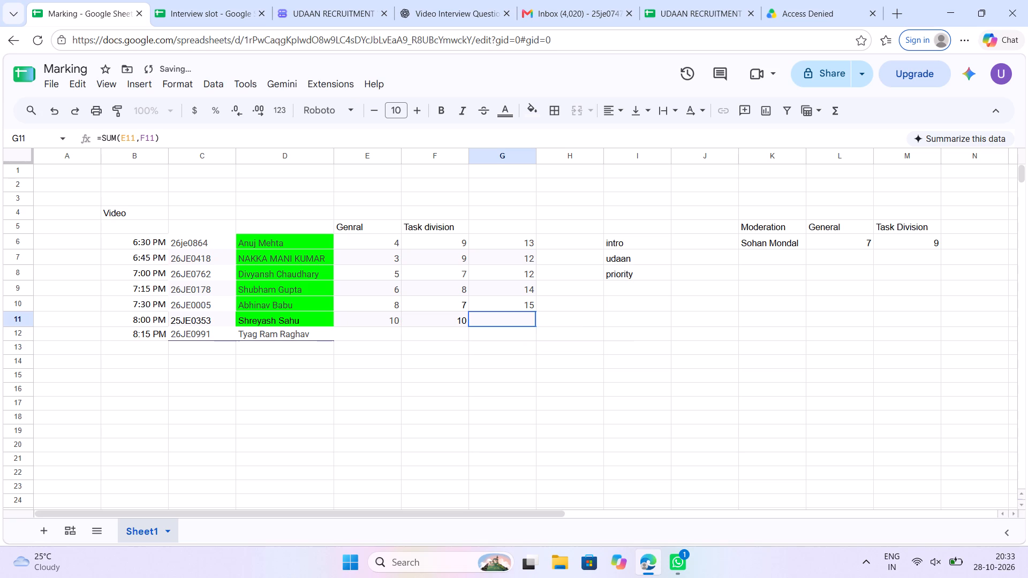
Fill the 8:15 PM Video candidate's name cell in row 12 with green.
click(388, 336)
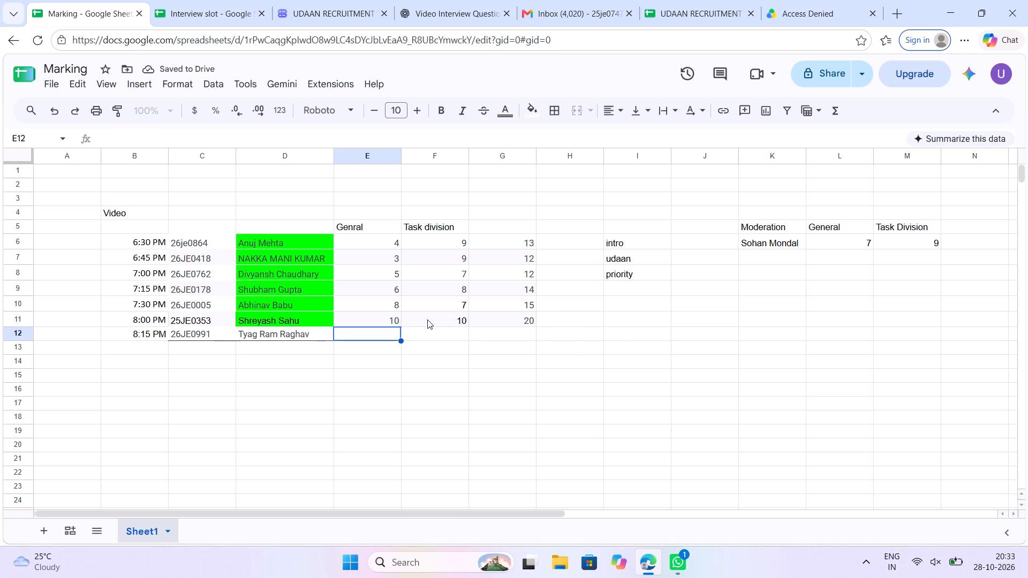
click(316, 335)
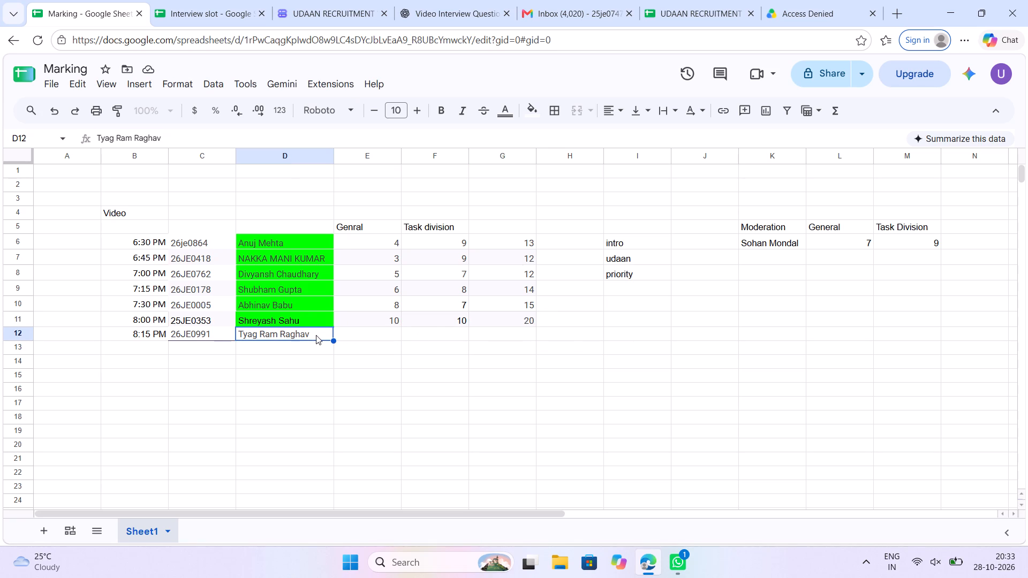
click(535, 115)
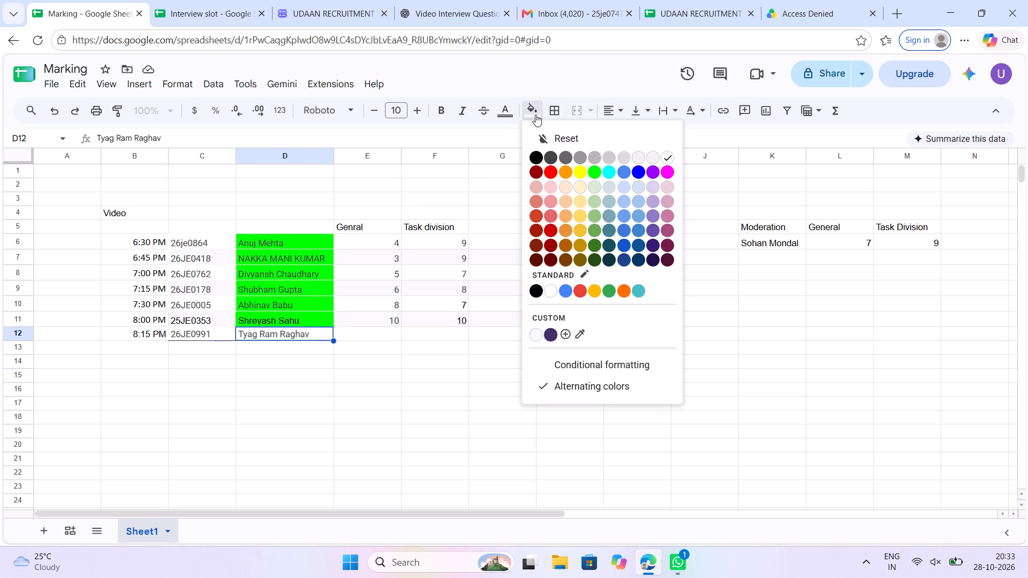
click(598, 173)
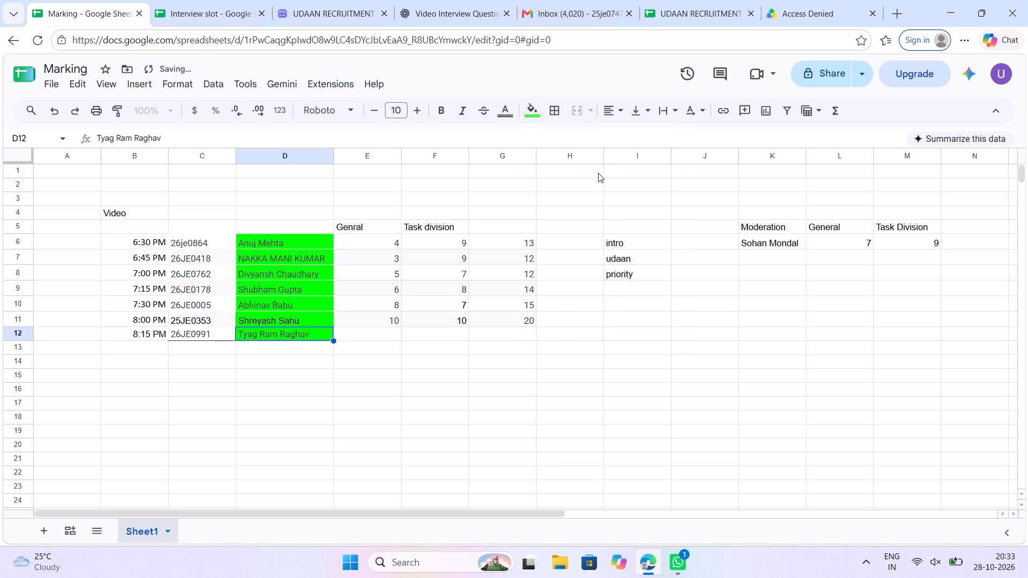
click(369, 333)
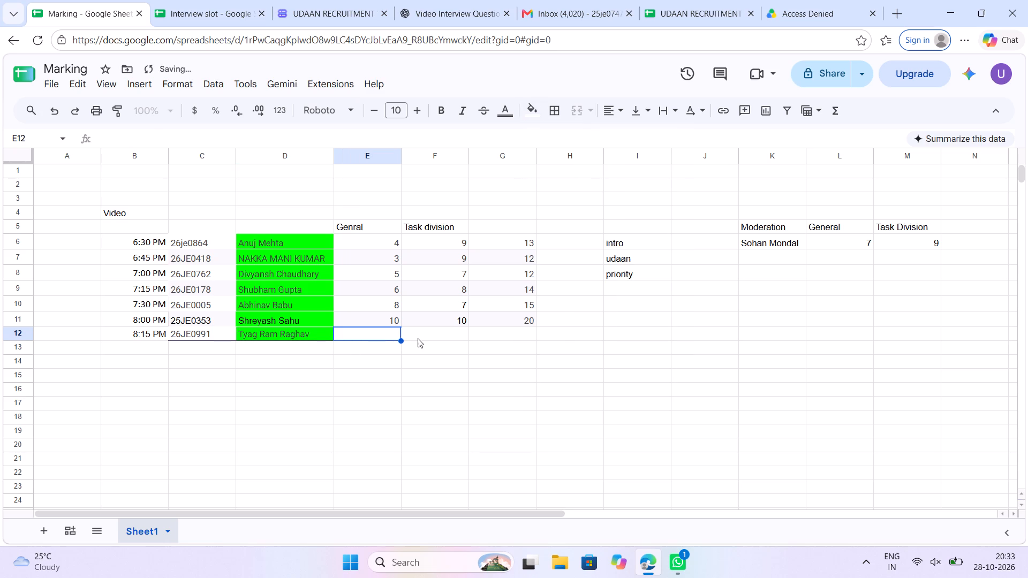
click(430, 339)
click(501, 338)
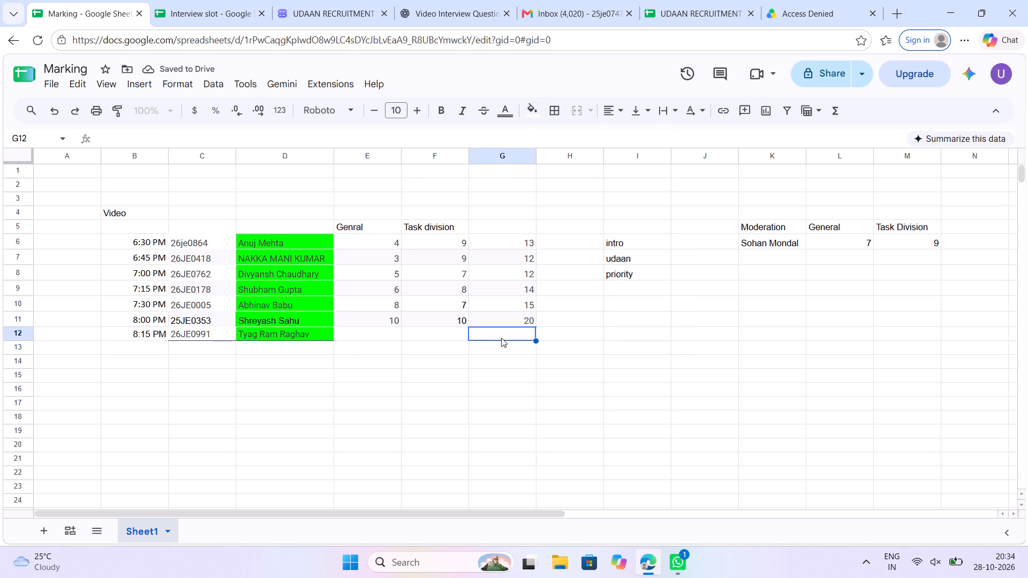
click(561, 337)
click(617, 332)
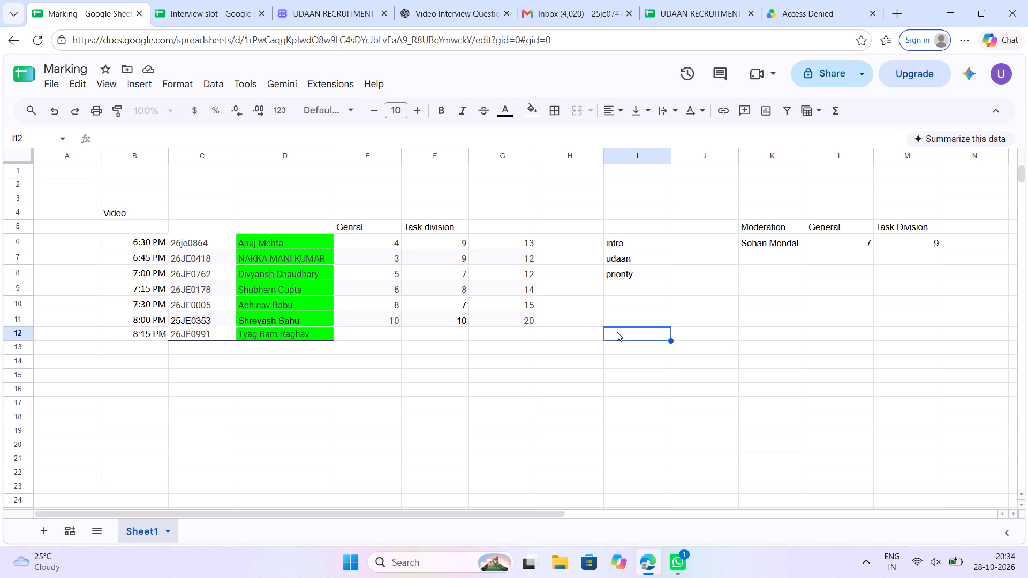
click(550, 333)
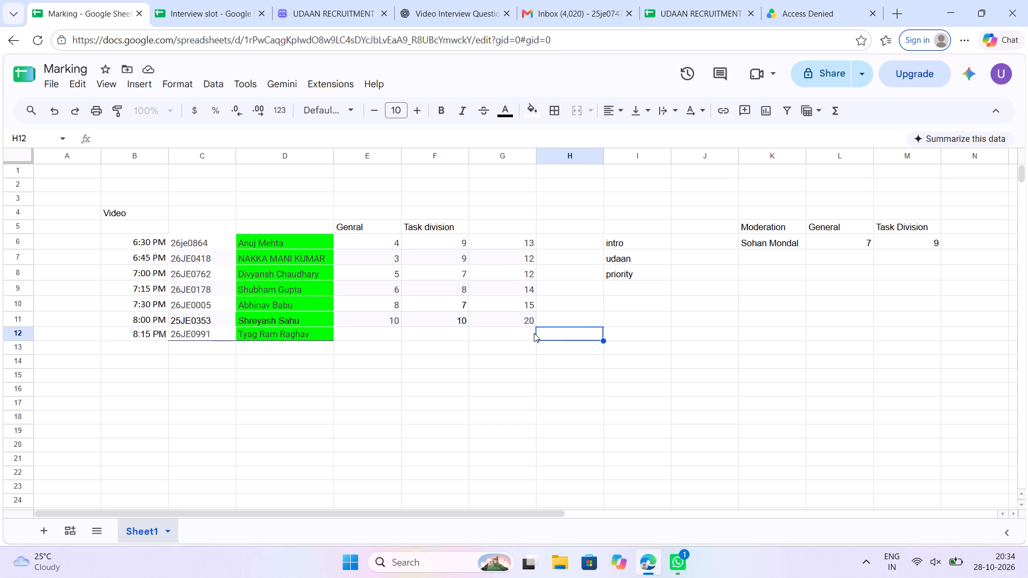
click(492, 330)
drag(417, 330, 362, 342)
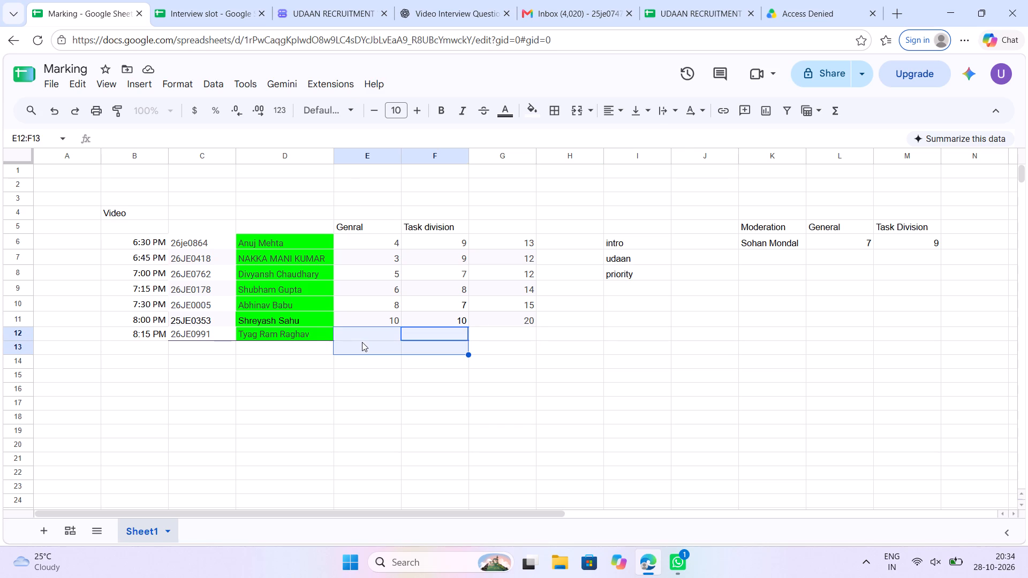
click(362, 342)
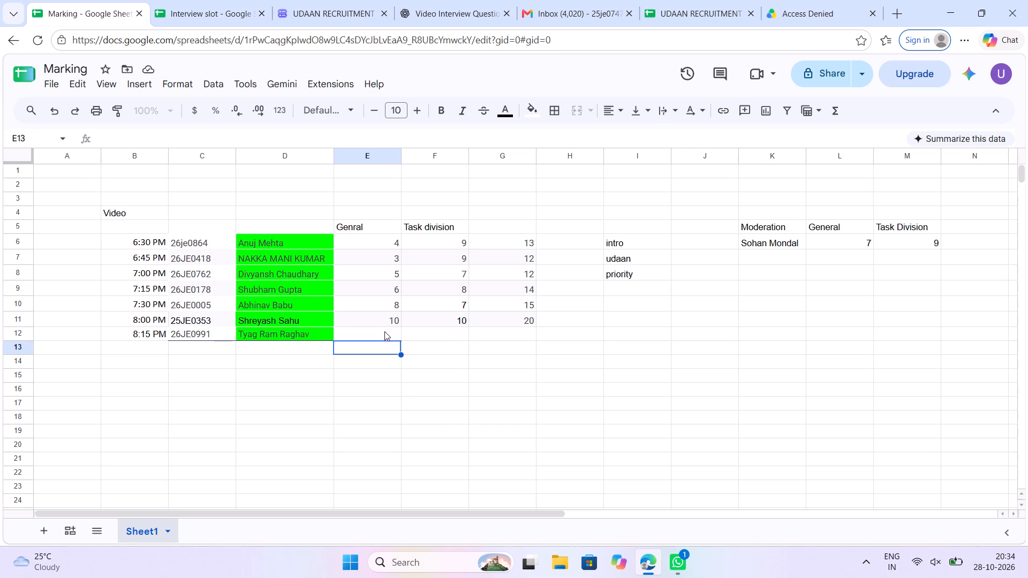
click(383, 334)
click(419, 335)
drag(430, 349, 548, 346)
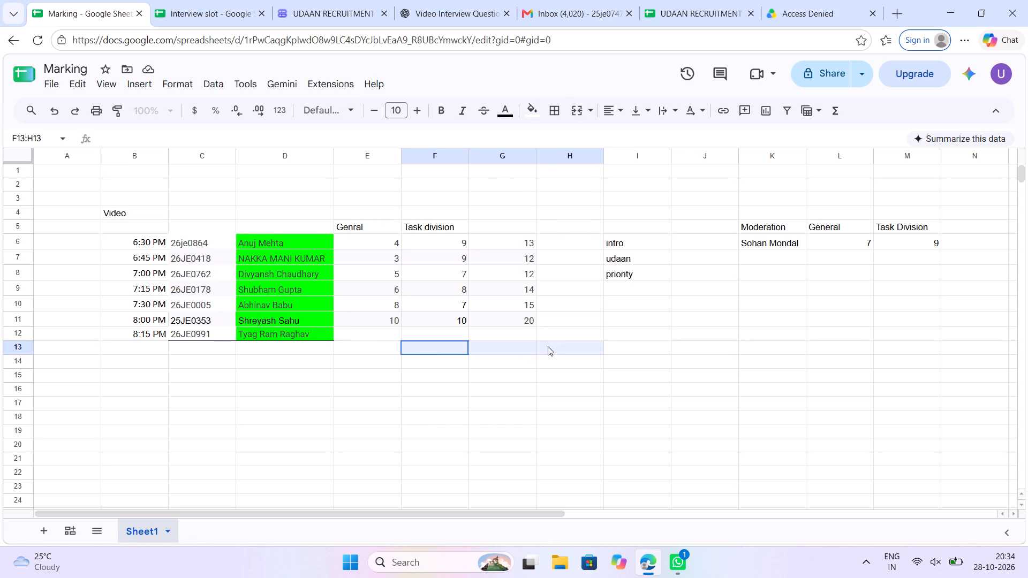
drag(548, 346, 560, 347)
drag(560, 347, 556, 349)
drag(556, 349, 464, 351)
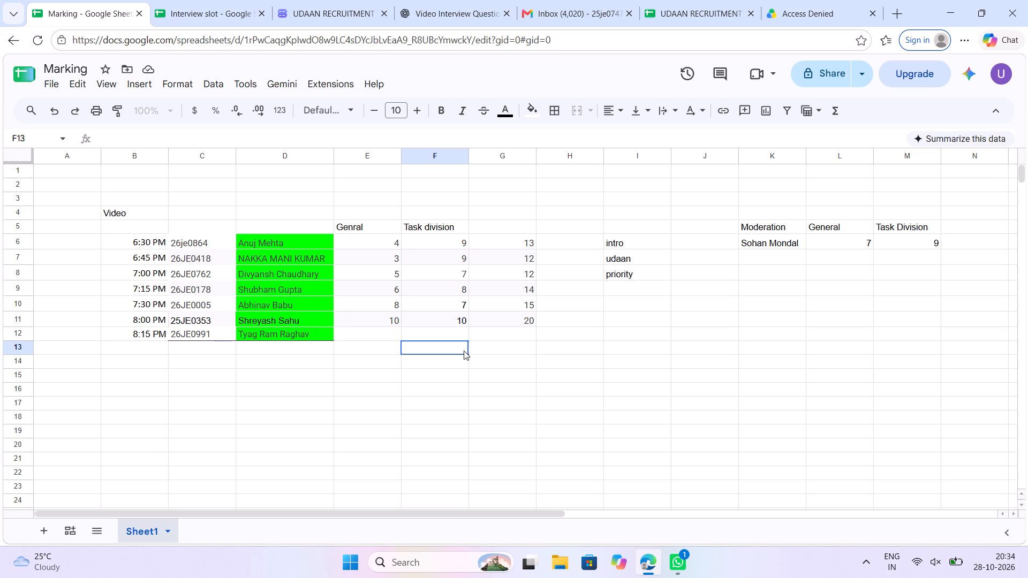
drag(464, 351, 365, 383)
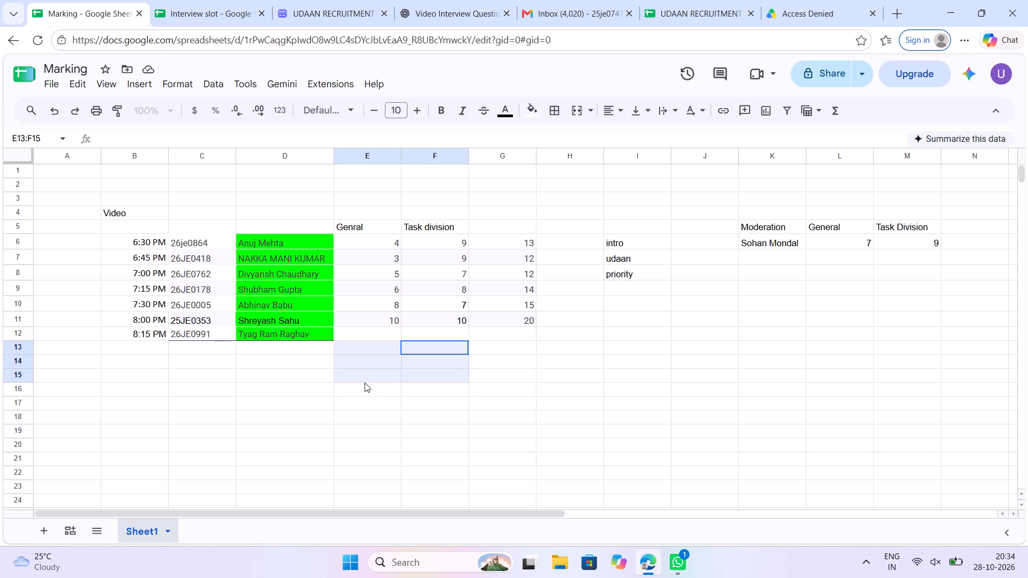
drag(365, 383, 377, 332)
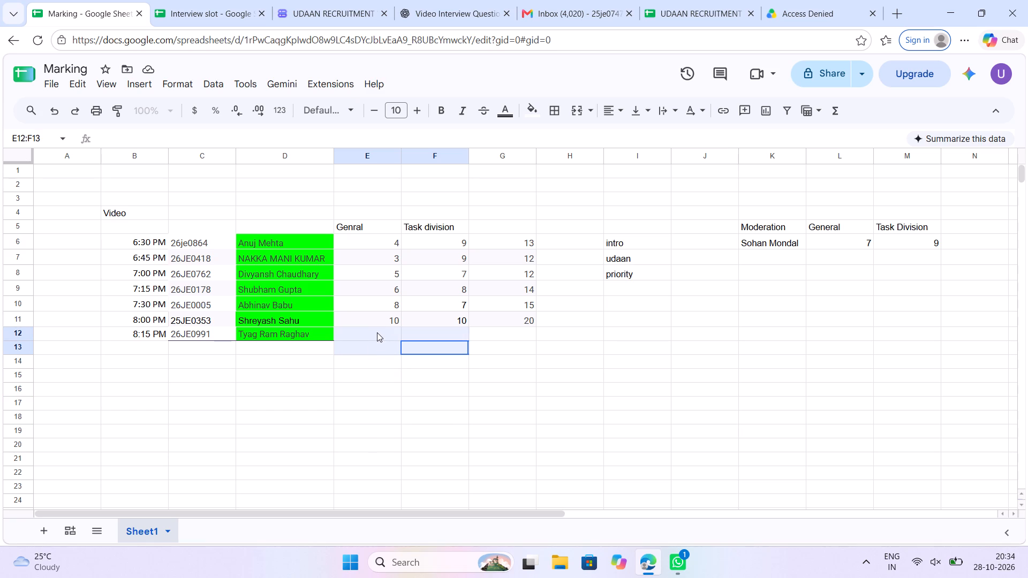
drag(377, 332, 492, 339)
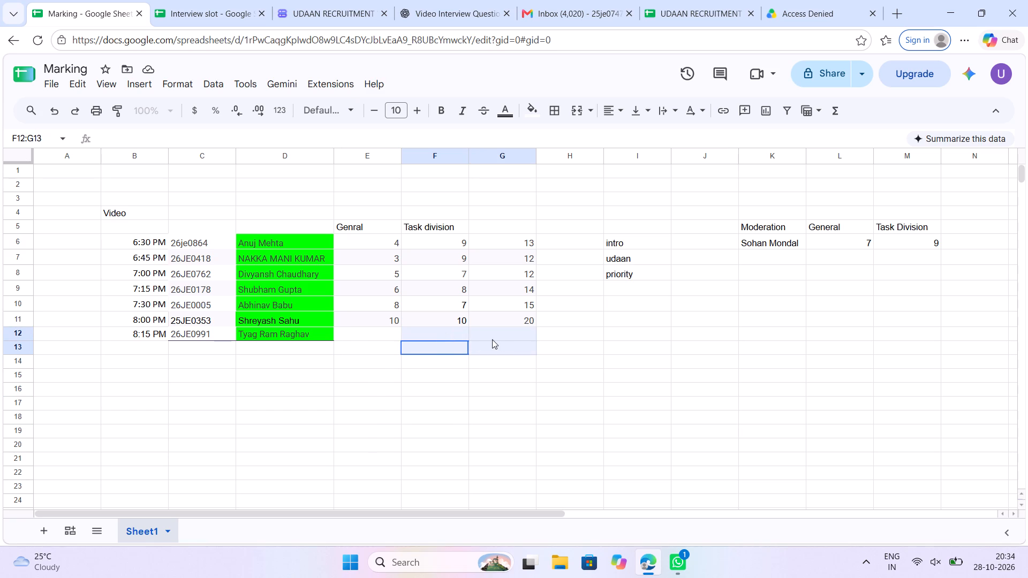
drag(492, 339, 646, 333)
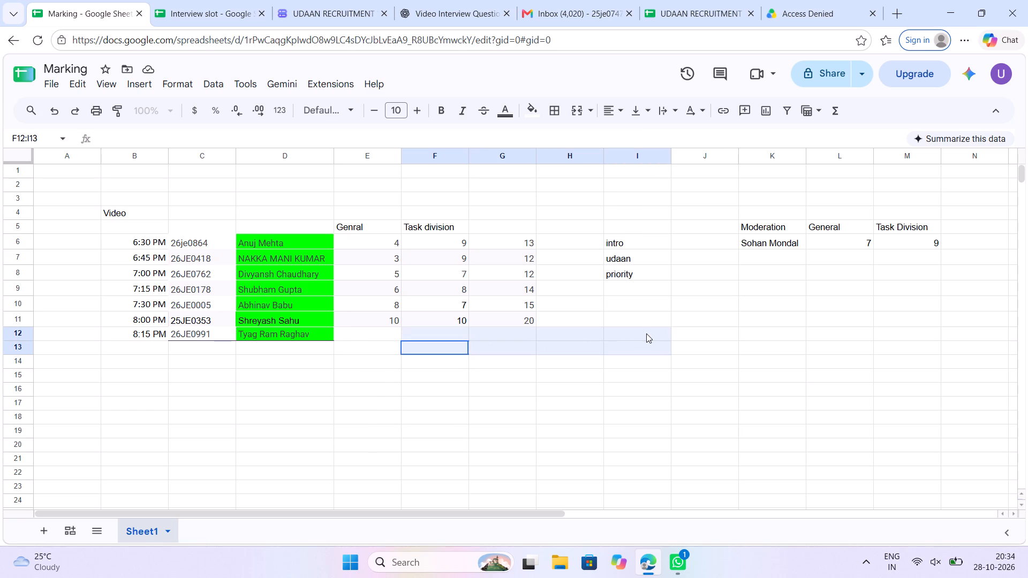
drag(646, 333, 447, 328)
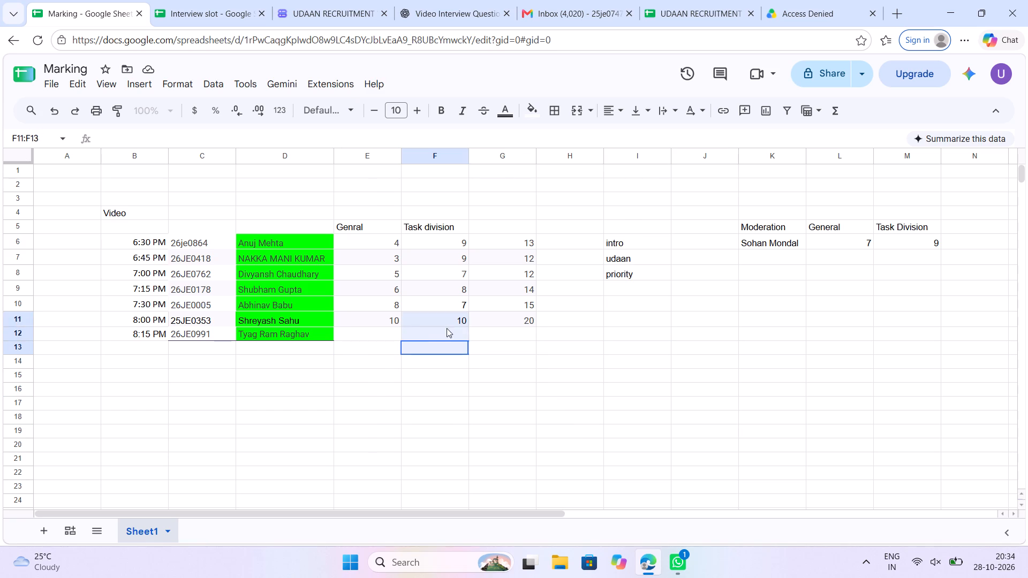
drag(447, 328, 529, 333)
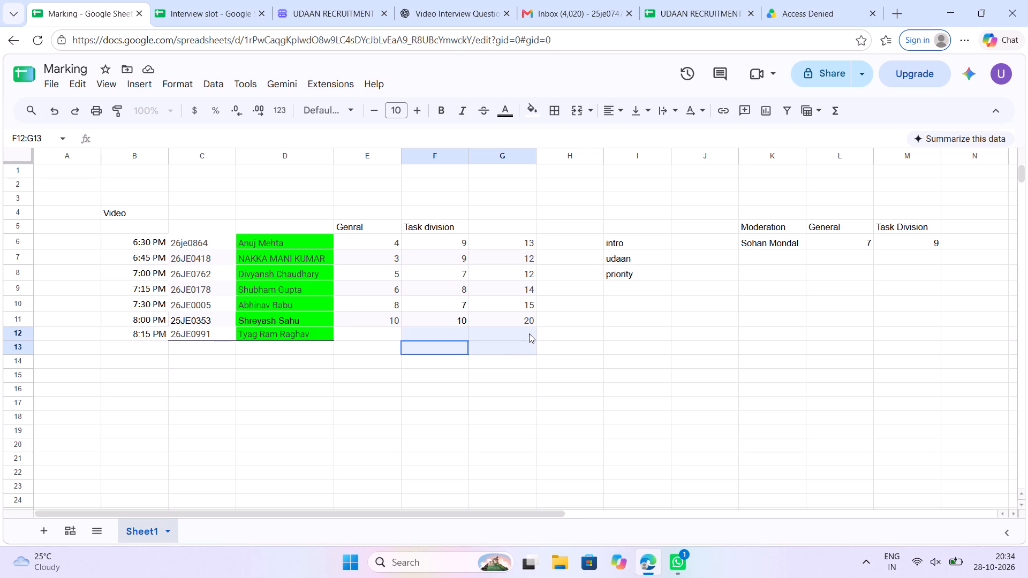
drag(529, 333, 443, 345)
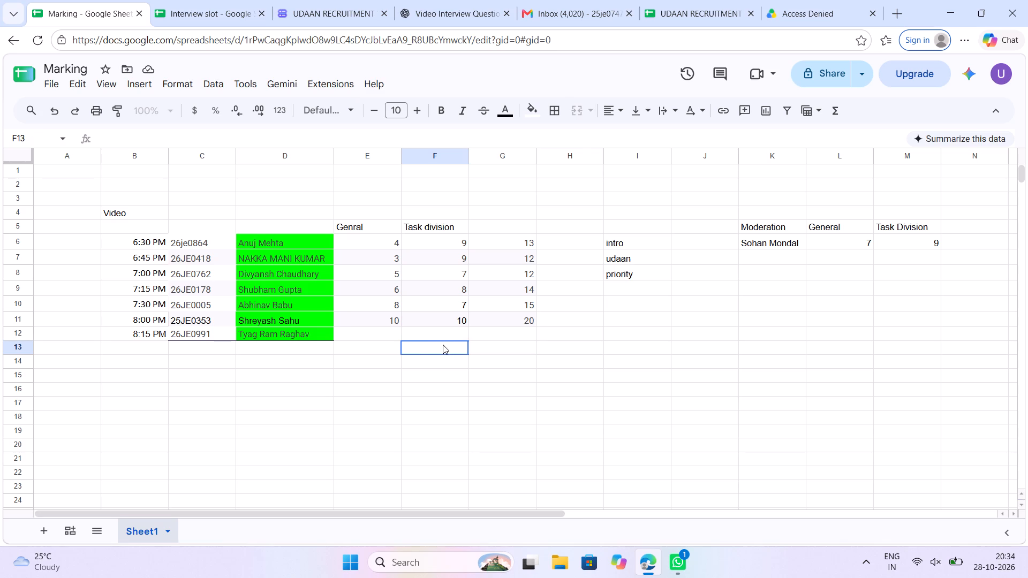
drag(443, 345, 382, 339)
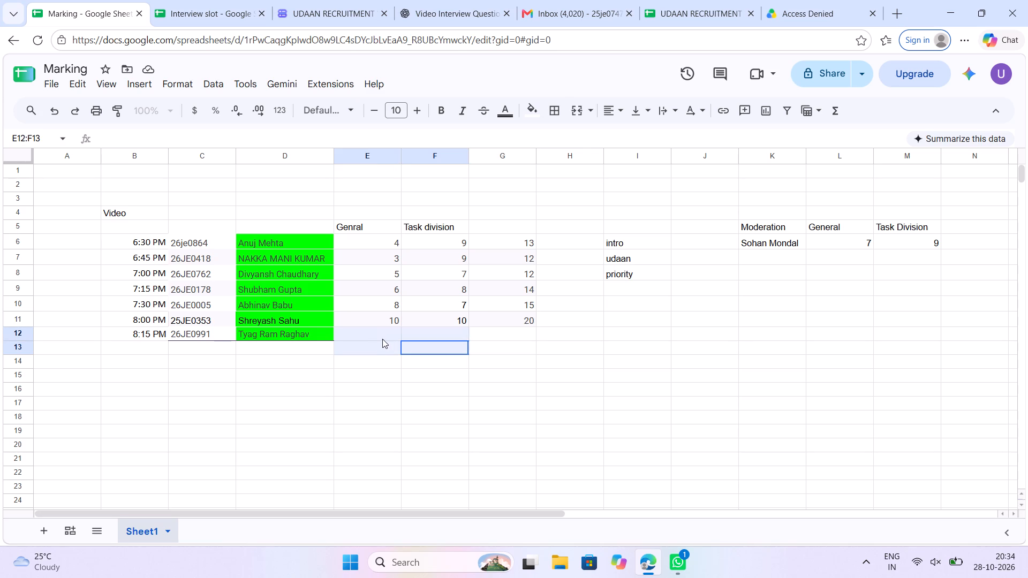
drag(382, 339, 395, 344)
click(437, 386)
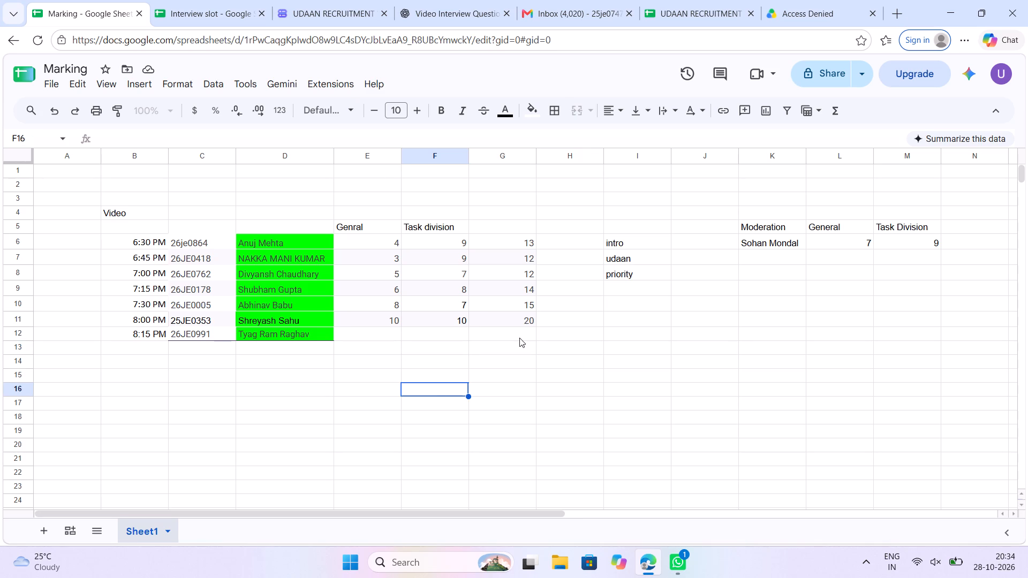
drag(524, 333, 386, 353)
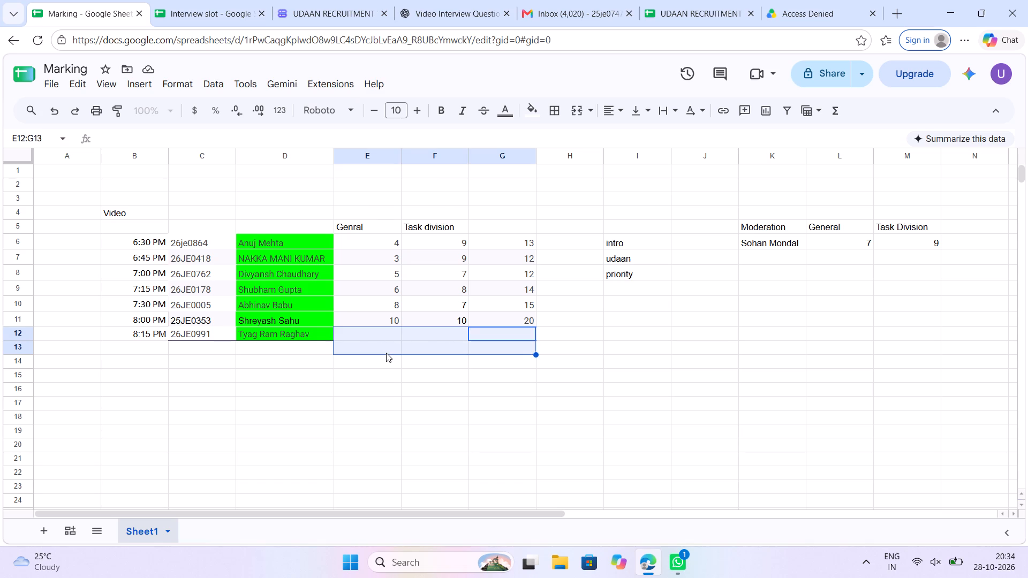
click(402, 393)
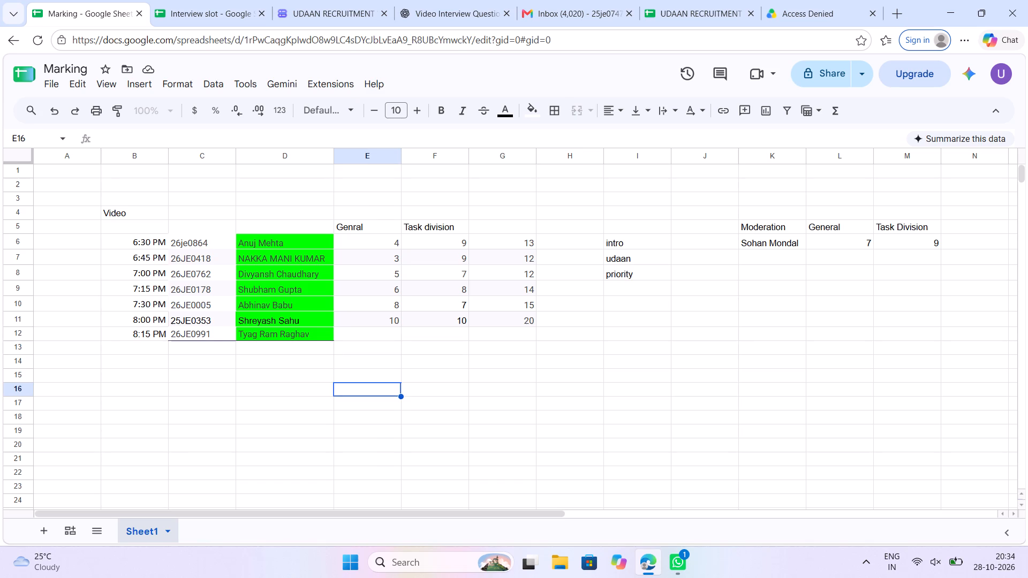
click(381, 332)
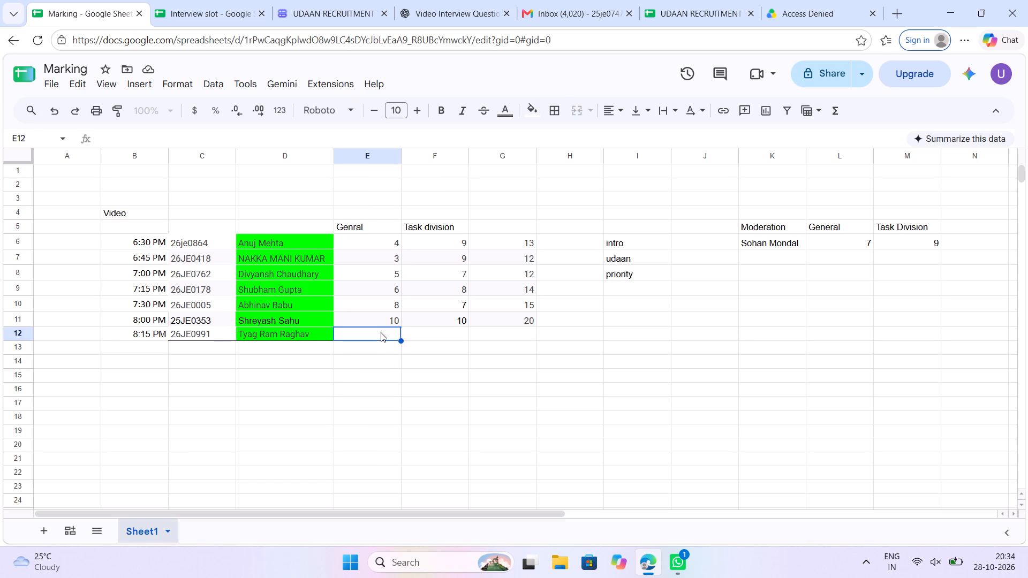
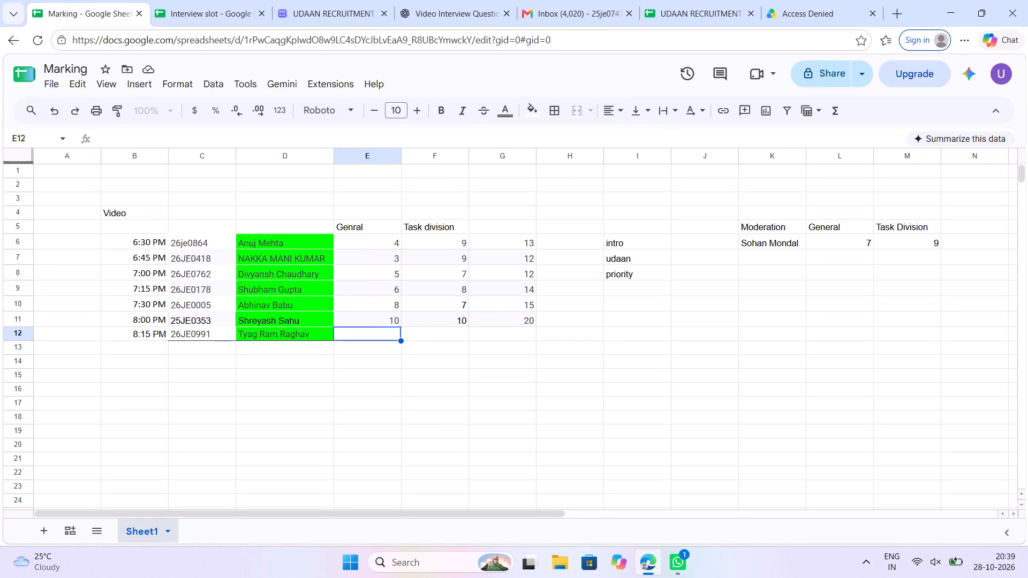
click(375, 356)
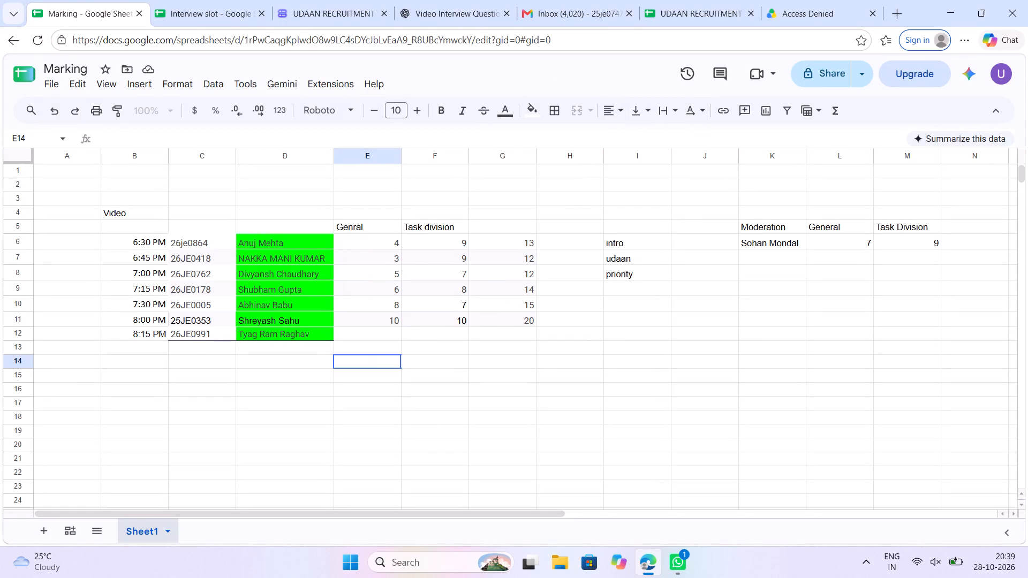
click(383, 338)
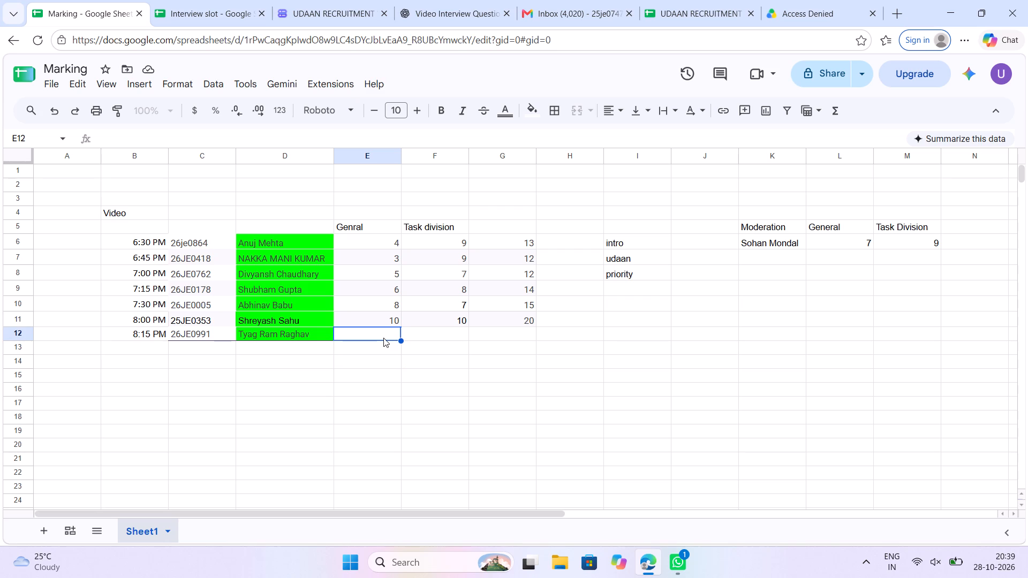
Record the 8:15 PM Video candidate's marks in row 12 as 7 for General and 10 for Task Division.
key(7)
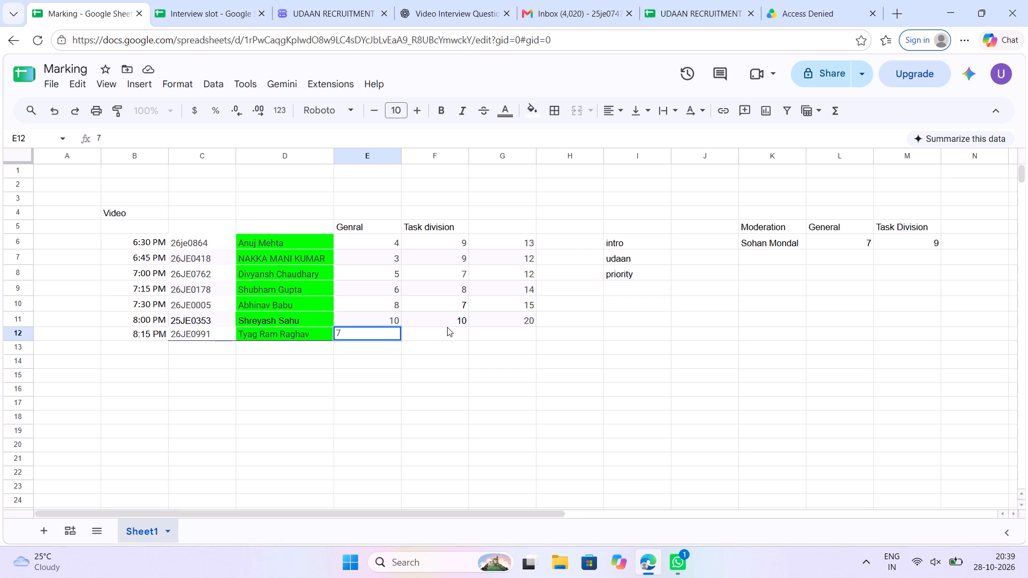
click(447, 327)
click(450, 338)
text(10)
Total the 8:15 PM Video candidate's General and Task Division marks in G12 with the formula =SUM(E12,F12).
click(518, 336)
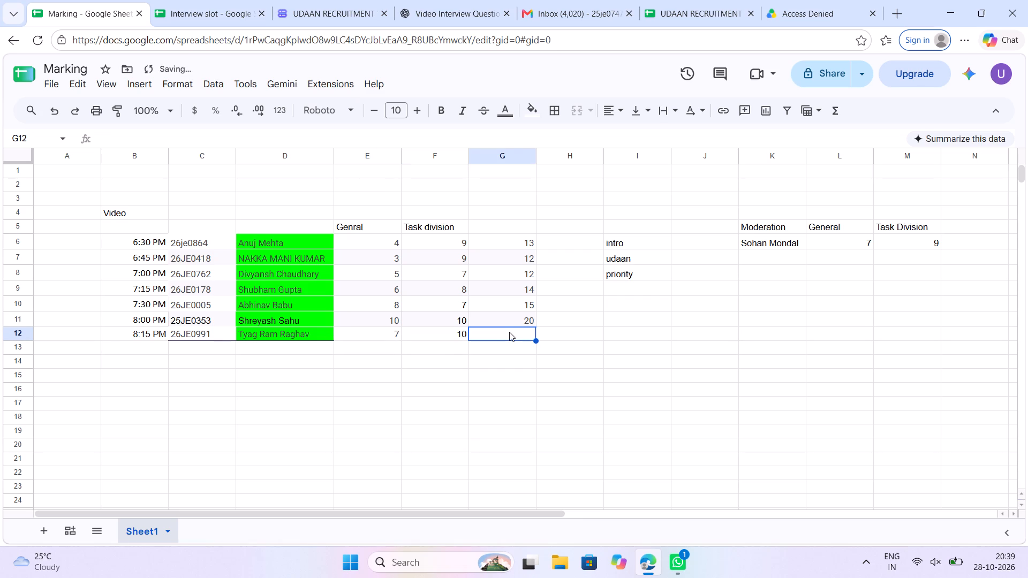
key(equal)
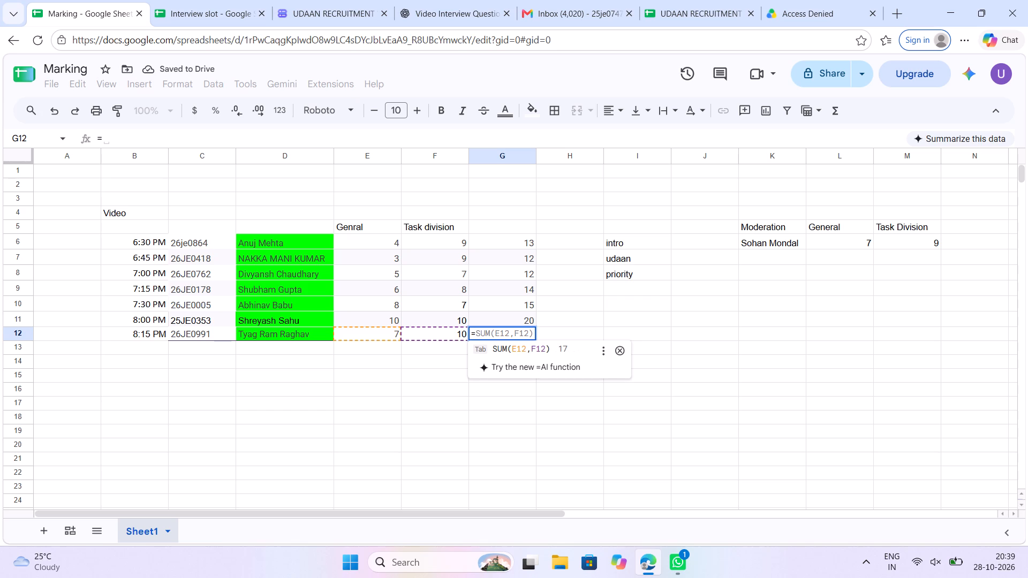
key(Tab)
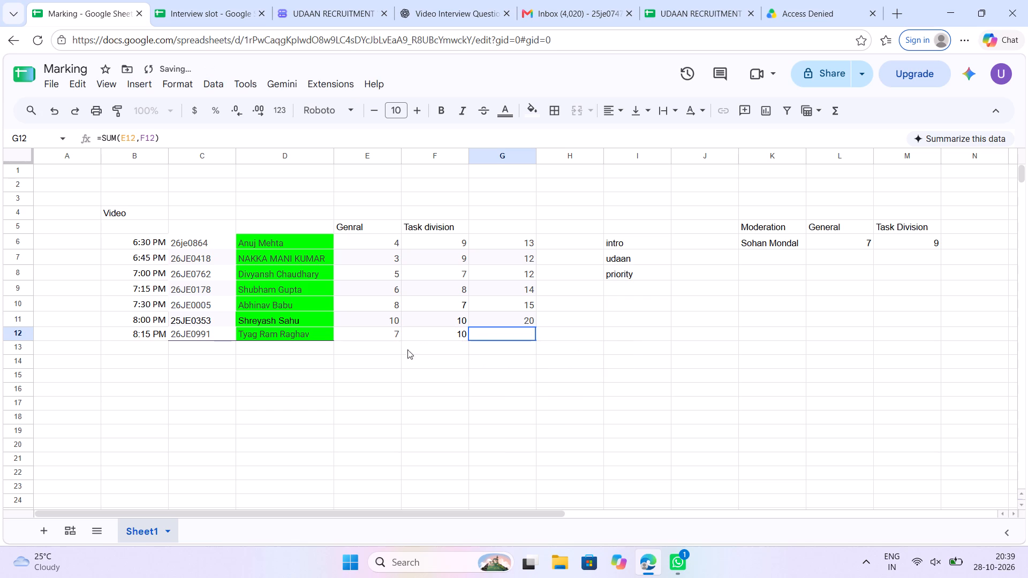
click(379, 352)
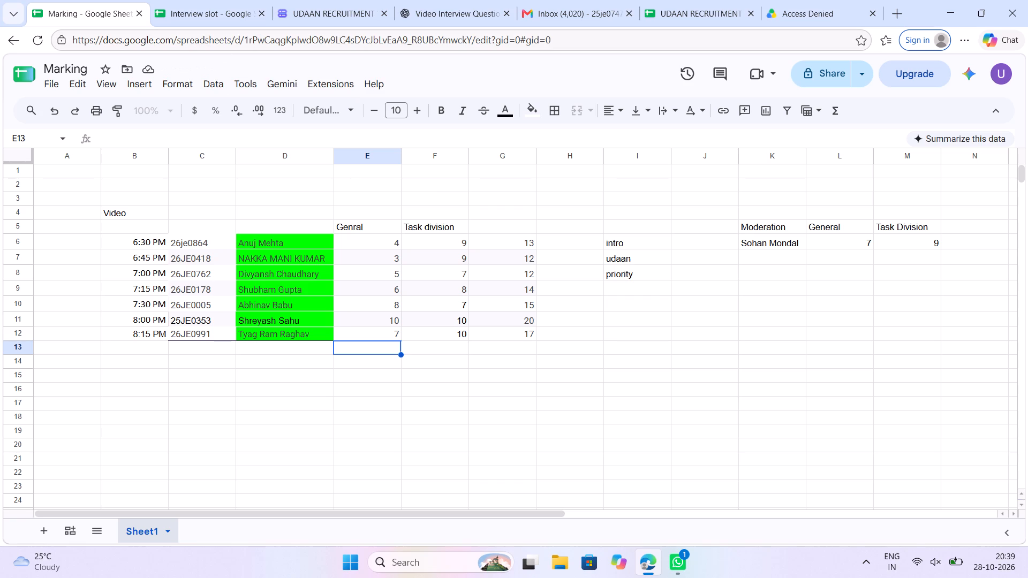
Close the marking, interview slot, recruitment, interview questions and inbox pages, leaving the moderation sheet without saving its pending cell edit.
triple_click(139, 12)
triple_click(139, 12)
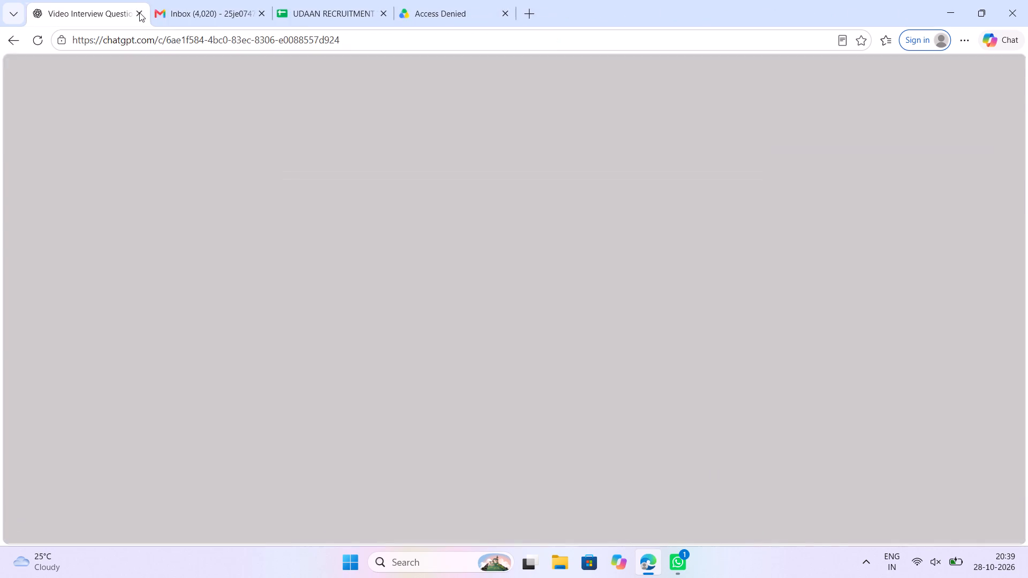
triple_click(139, 12)
triple_click(139, 12)
double_click(139, 12)
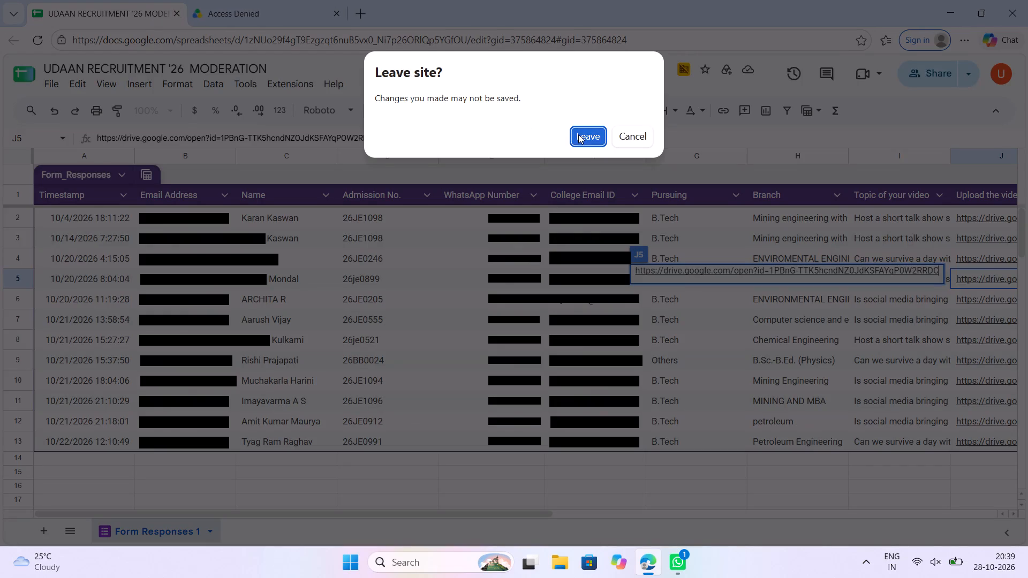
click(578, 134)
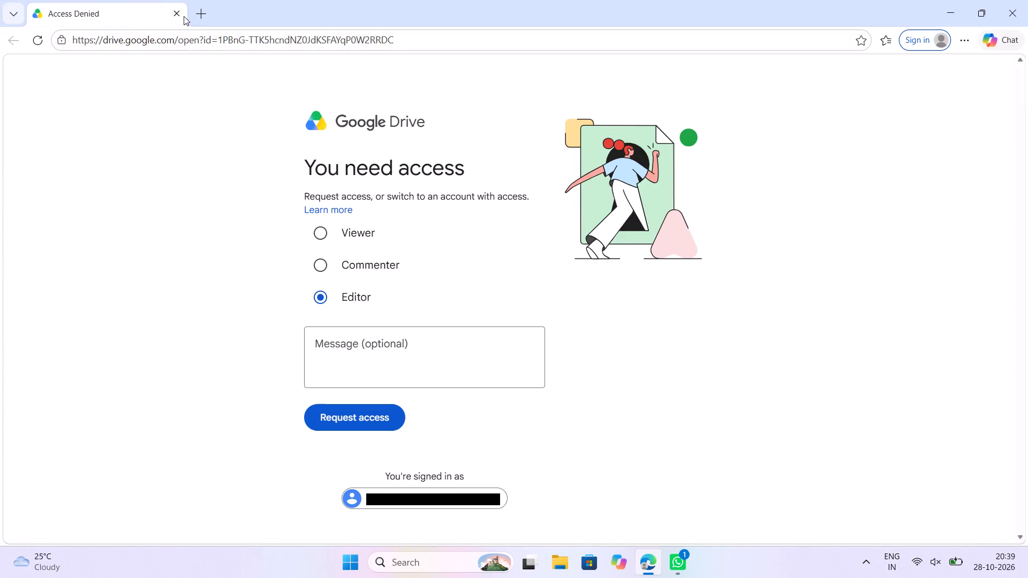
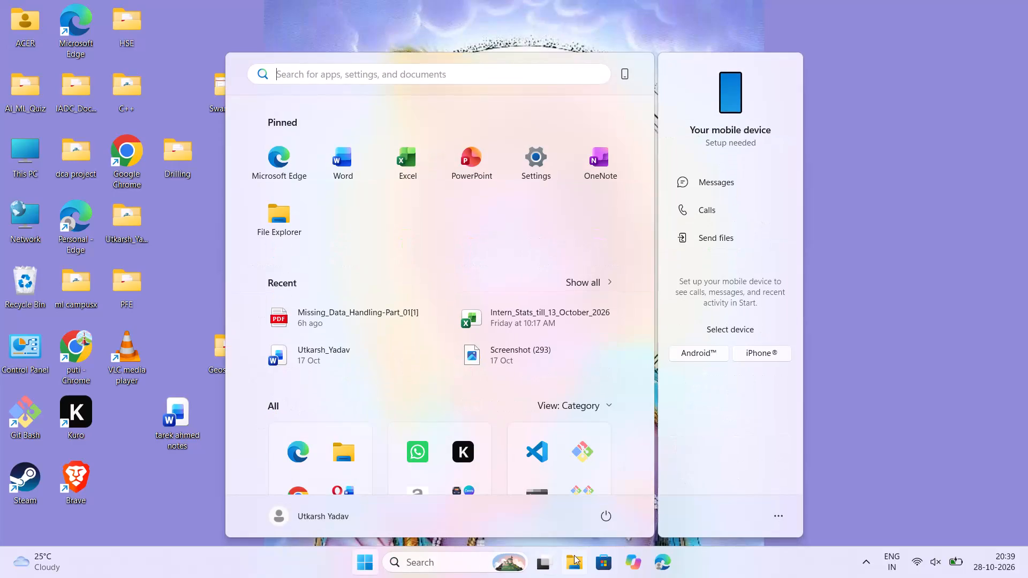
Open the computer's power options to shut down Windows.
click(603, 531)
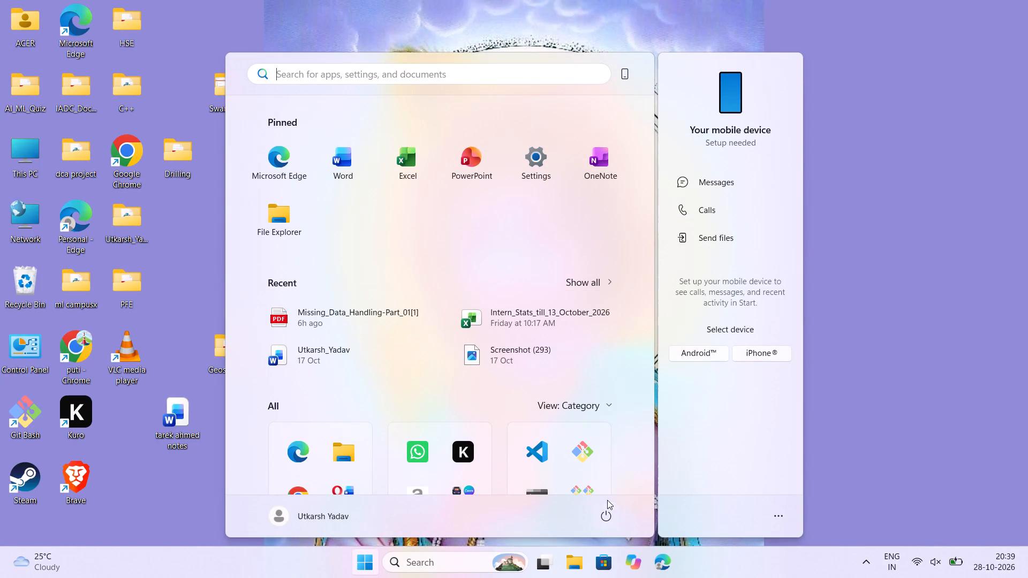
click(605, 512)
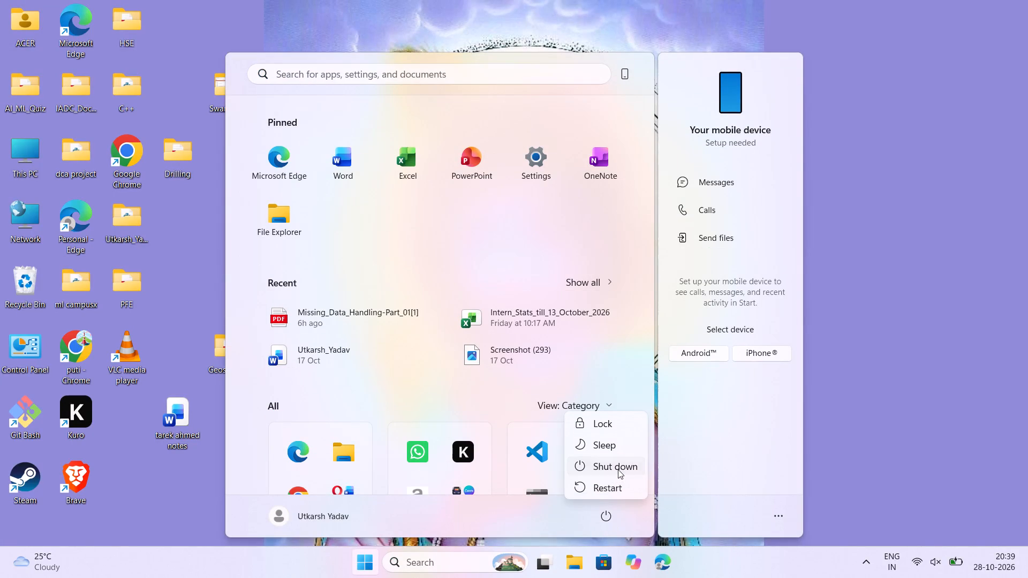